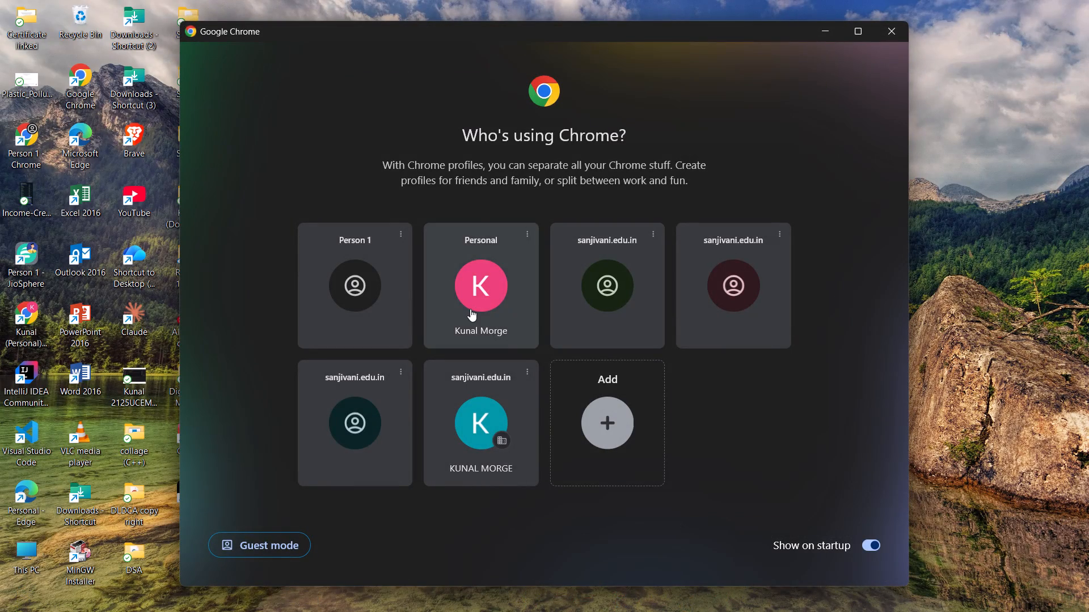
Open the browser with the Personal profile.
click(470, 309)
Search Google for "sanjivani ums" using the previous search suggestion.
click(505, 268)
click(503, 276)
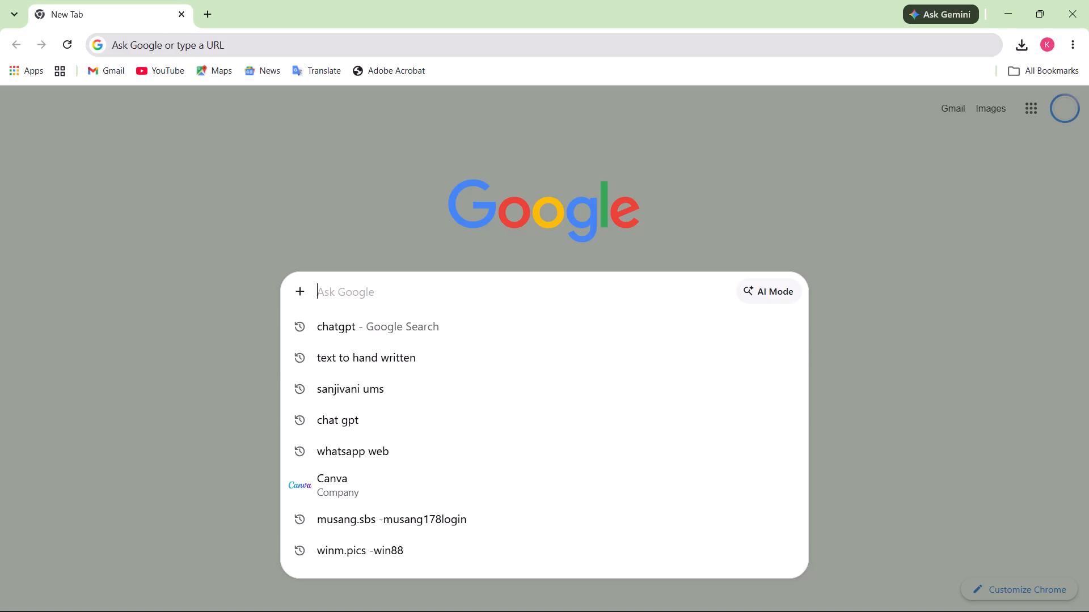
click(448, 379)
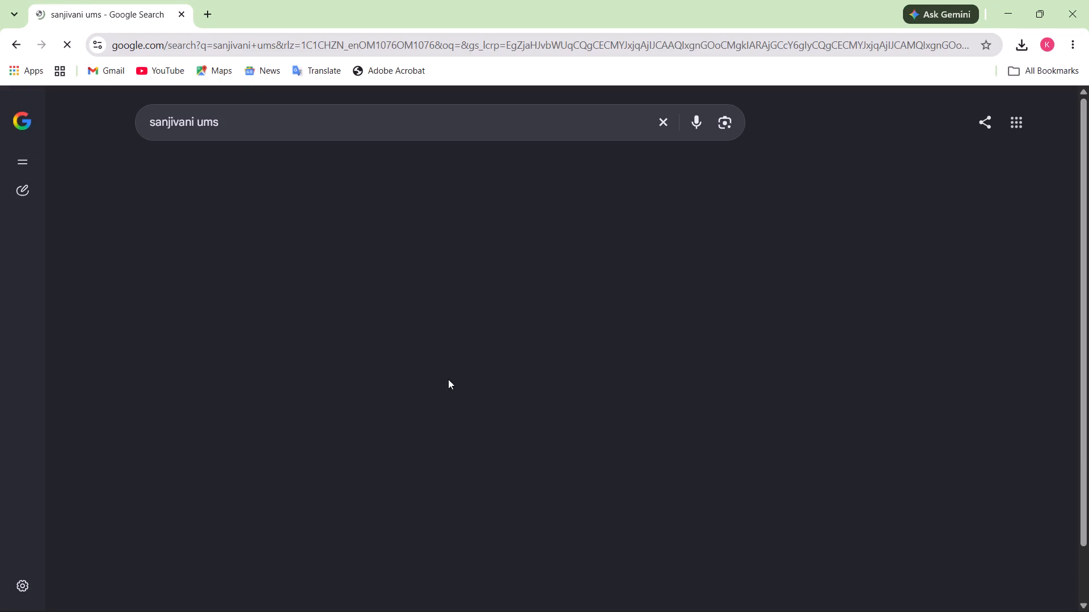
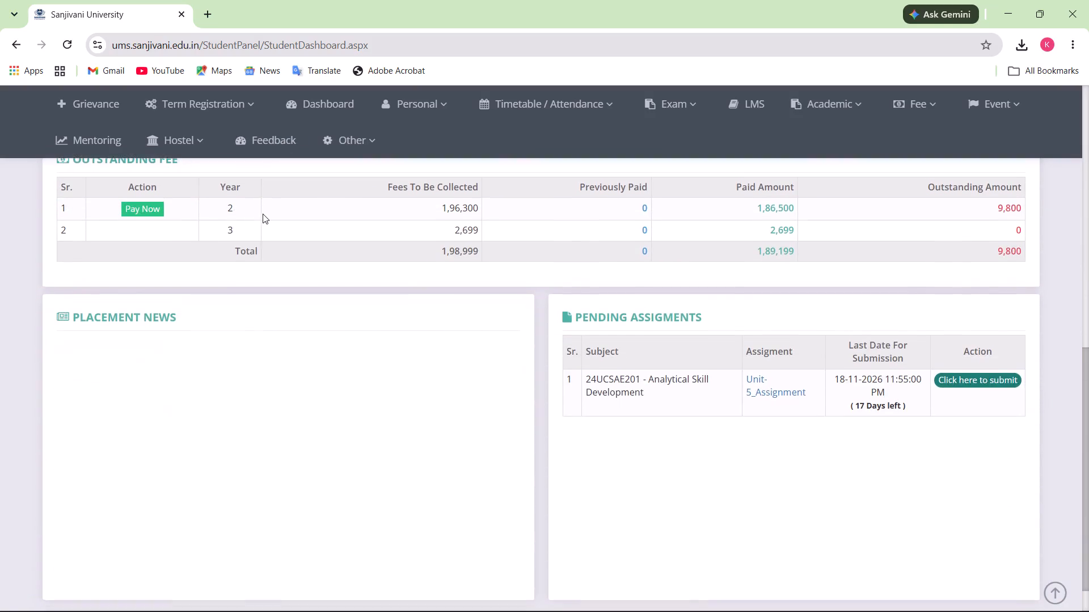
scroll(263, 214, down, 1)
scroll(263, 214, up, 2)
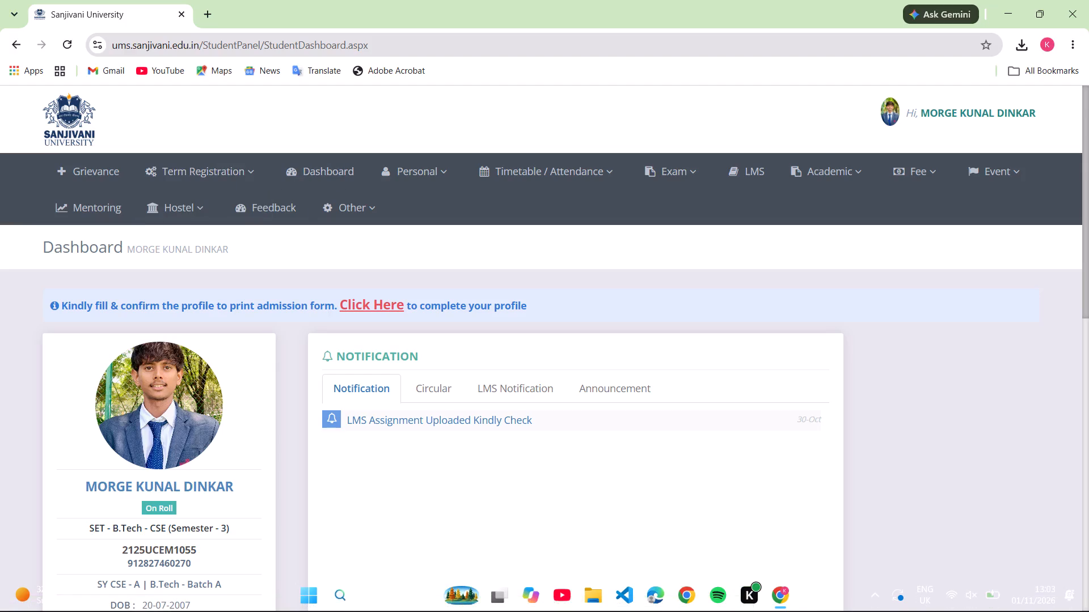
Search the computer for the WhatsApp app.
click(348, 598)
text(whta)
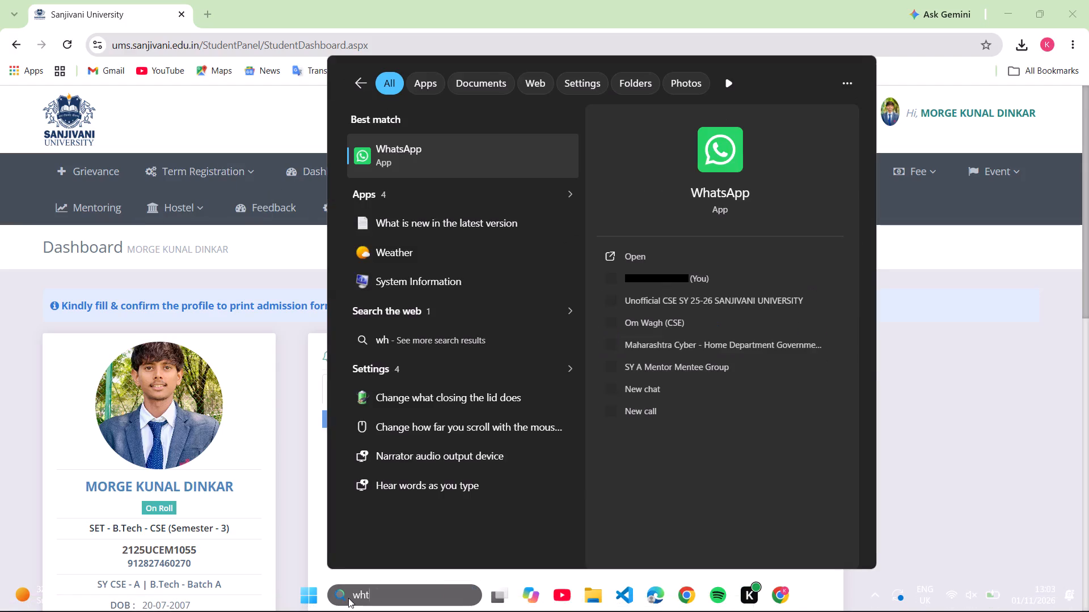
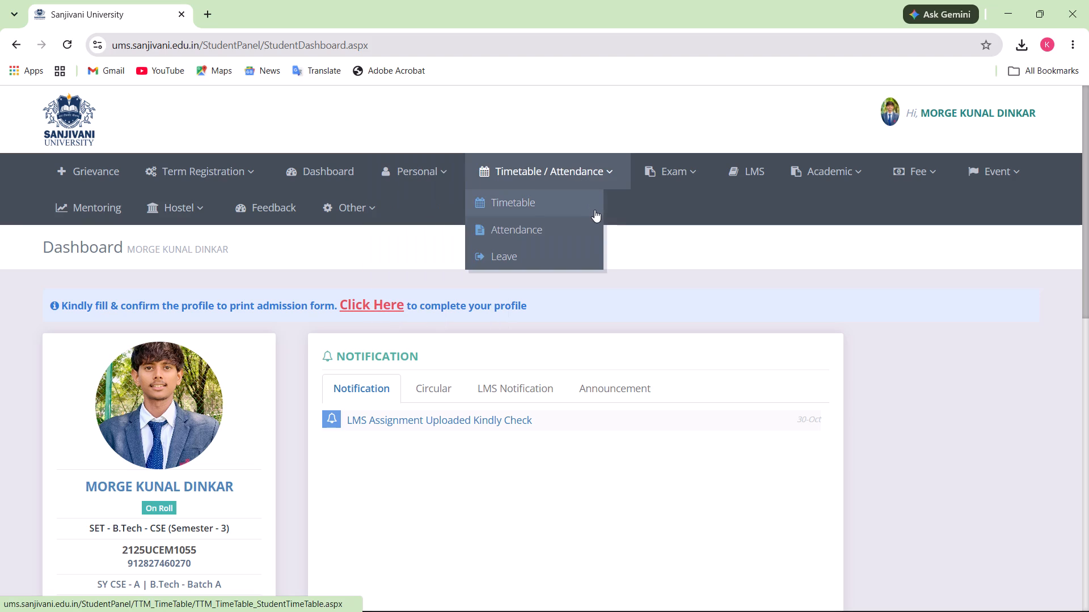
click(682, 168)
click(767, 158)
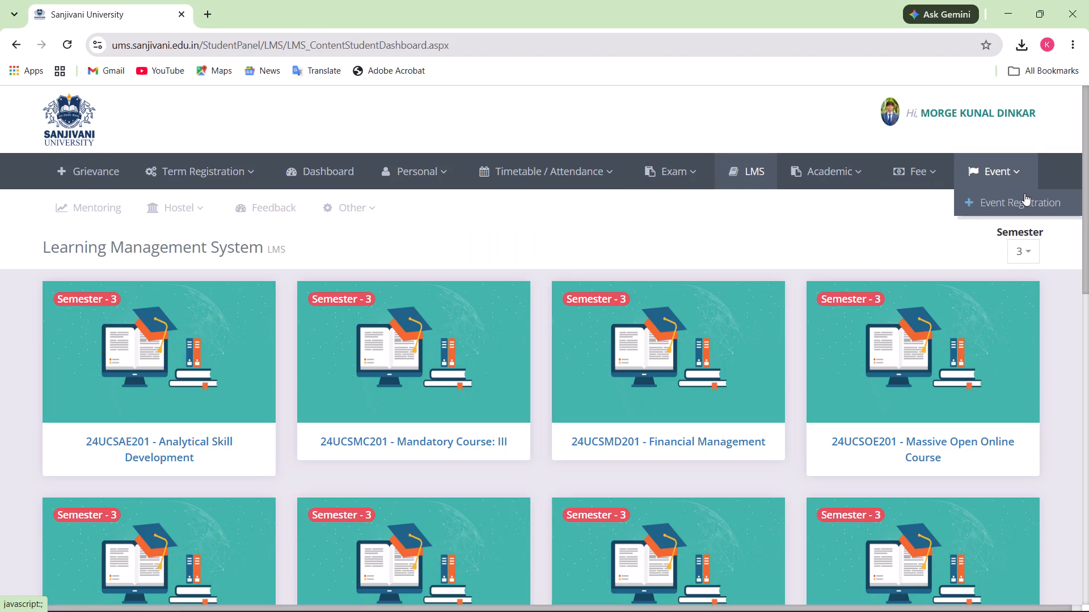
Open the Event Registration page of the student portal.
click(1024, 193)
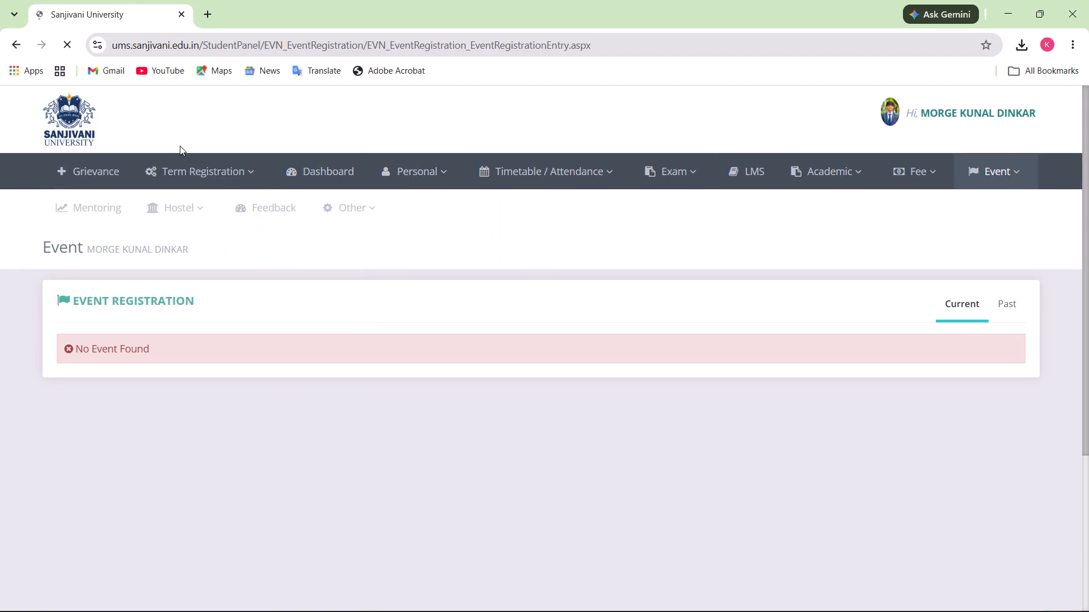
Open the Mentoring page and review the current mentor's details.
click(85, 205)
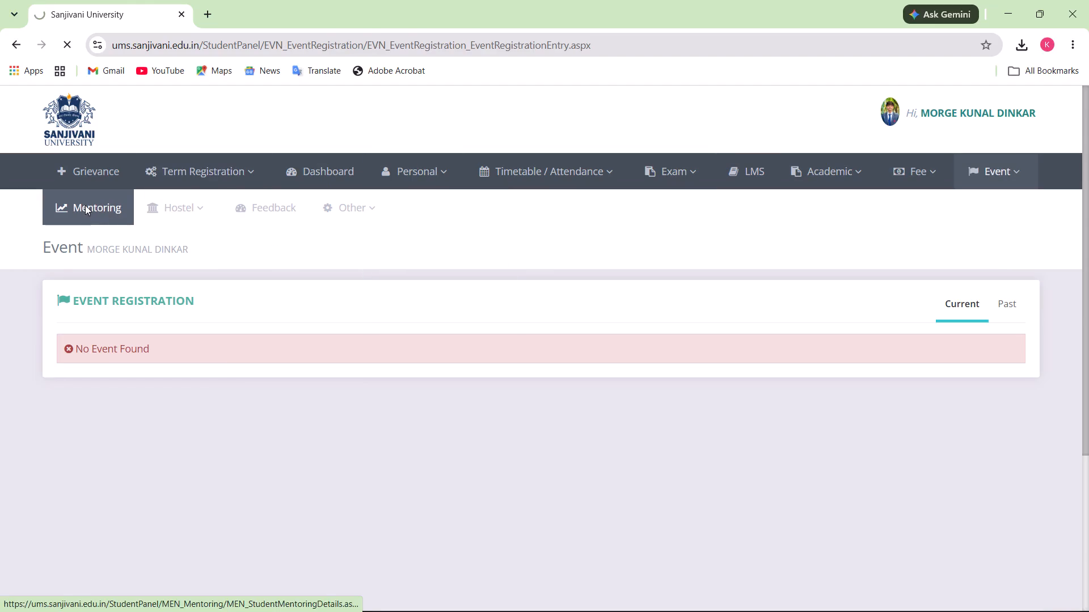
scroll(236, 314, down, 1)
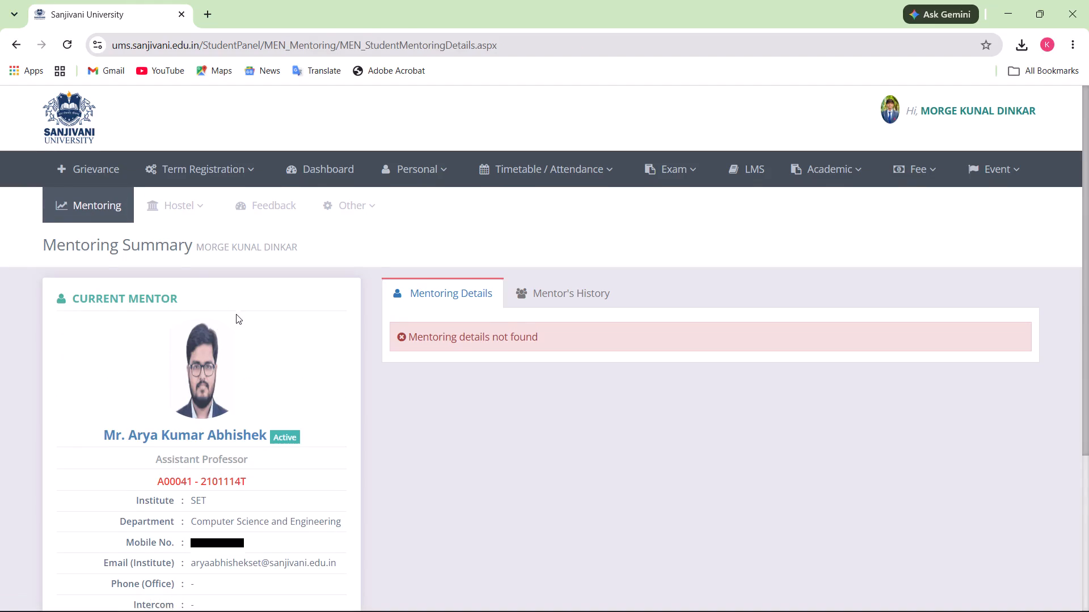
scroll(236, 314, down, 1)
scroll(236, 314, up, 3)
Check the Hostel options, and open the Feedback page to review the overall and academic feedback lists.
click(199, 206)
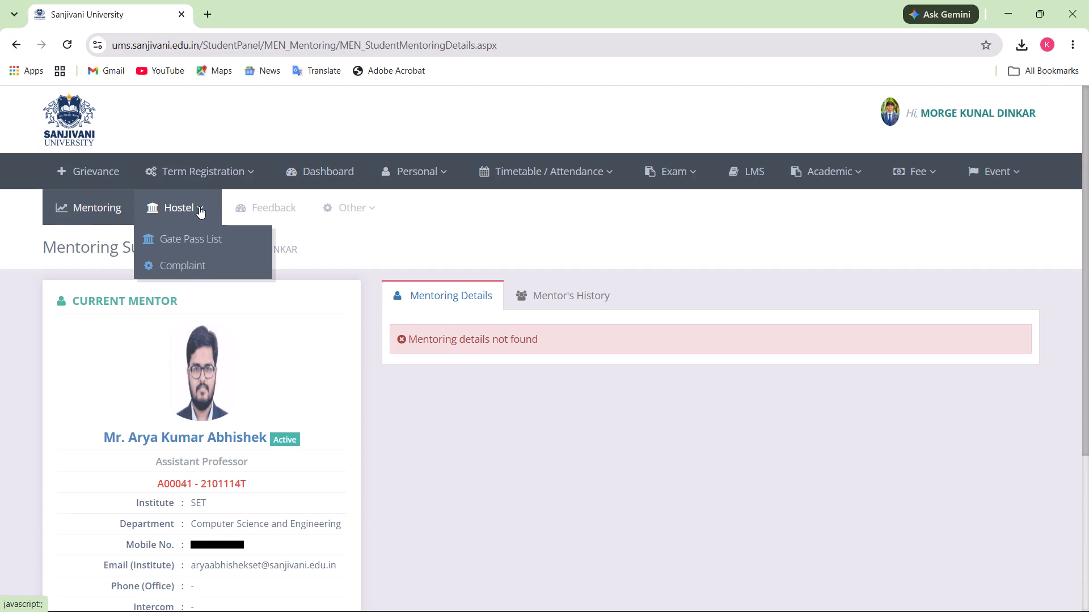
click(236, 207)
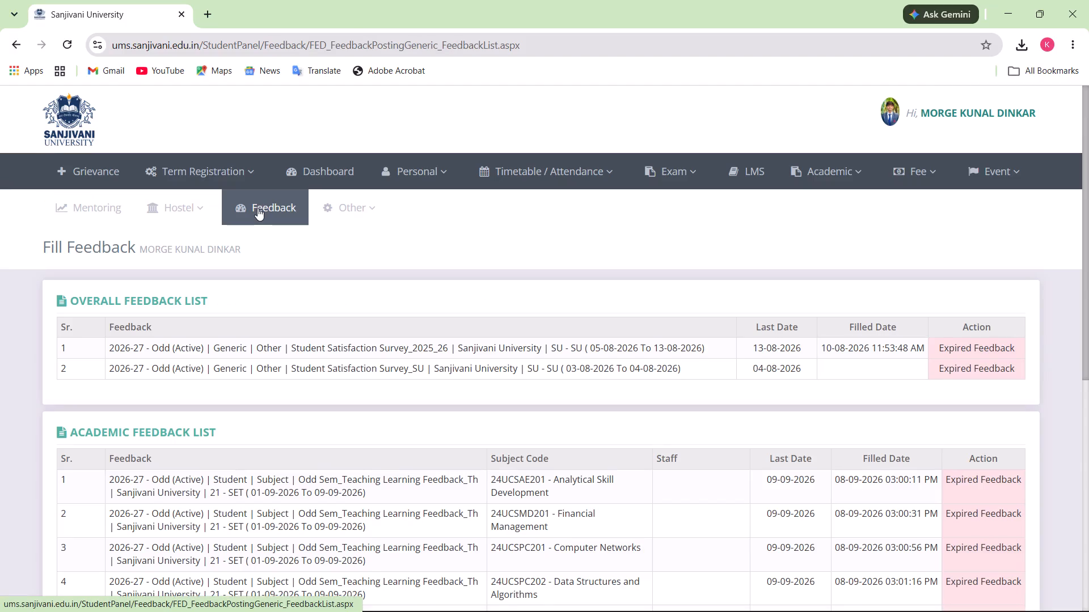
scroll(319, 315, down, 4)
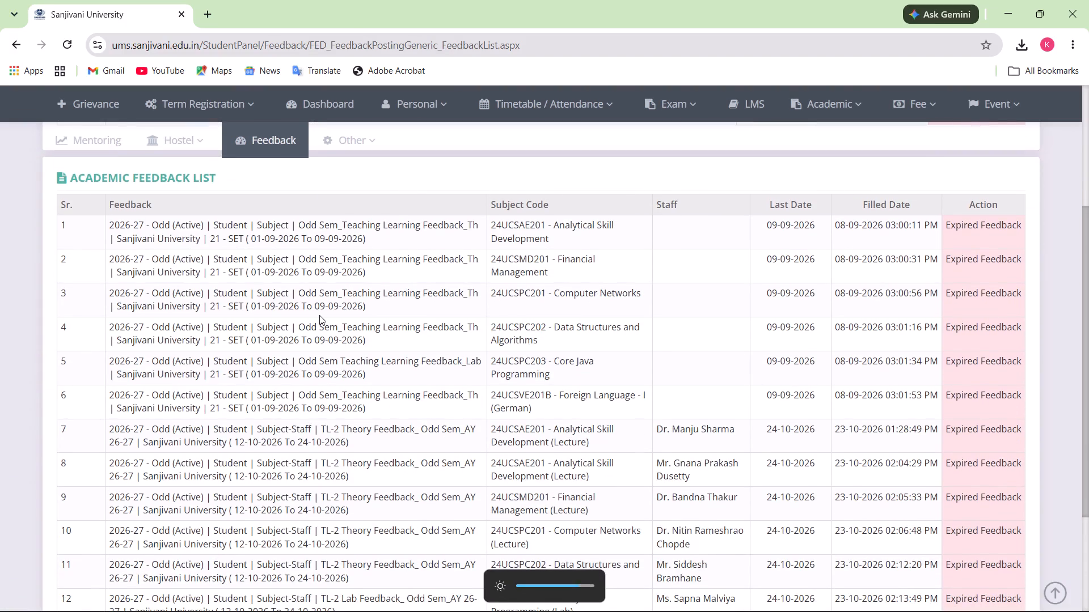
scroll(349, 373, down, 9)
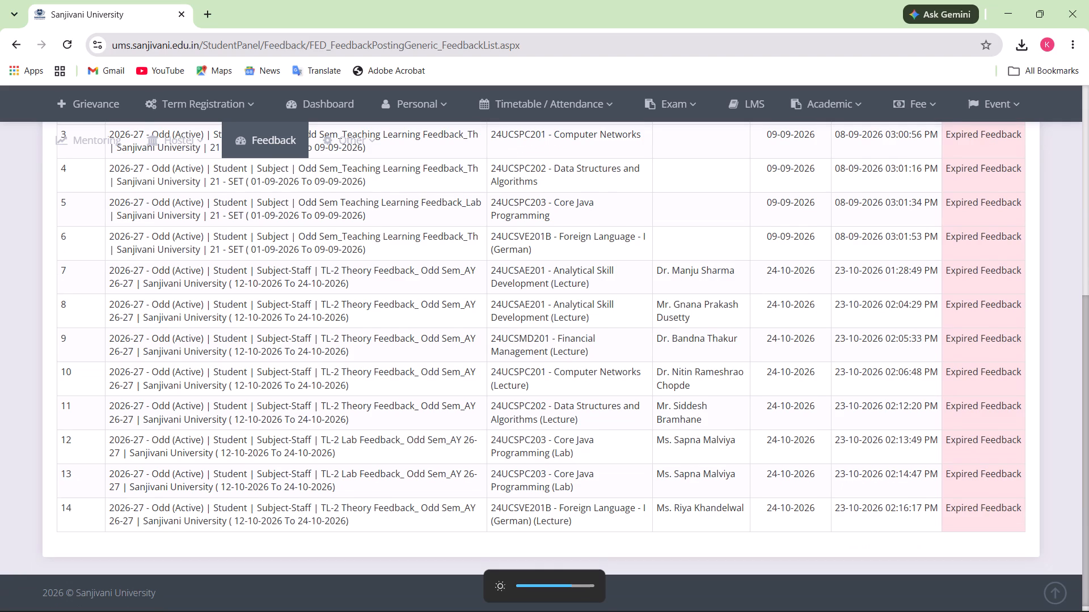
scroll(349, 373, up, 5)
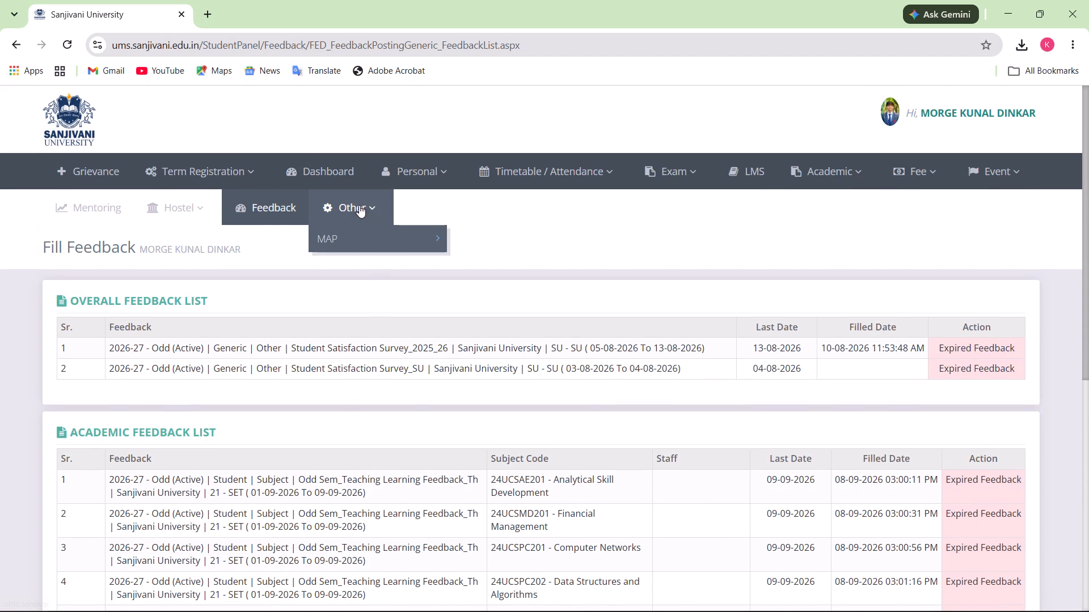
Open the MAP Activity form list from the portal's Other section.
click(343, 237)
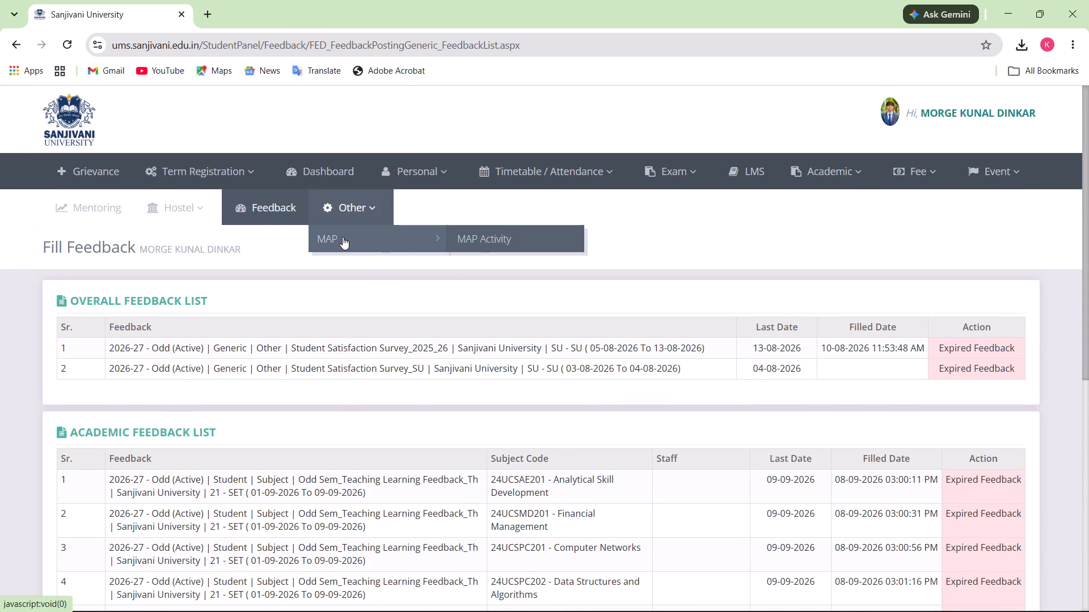
click(489, 245)
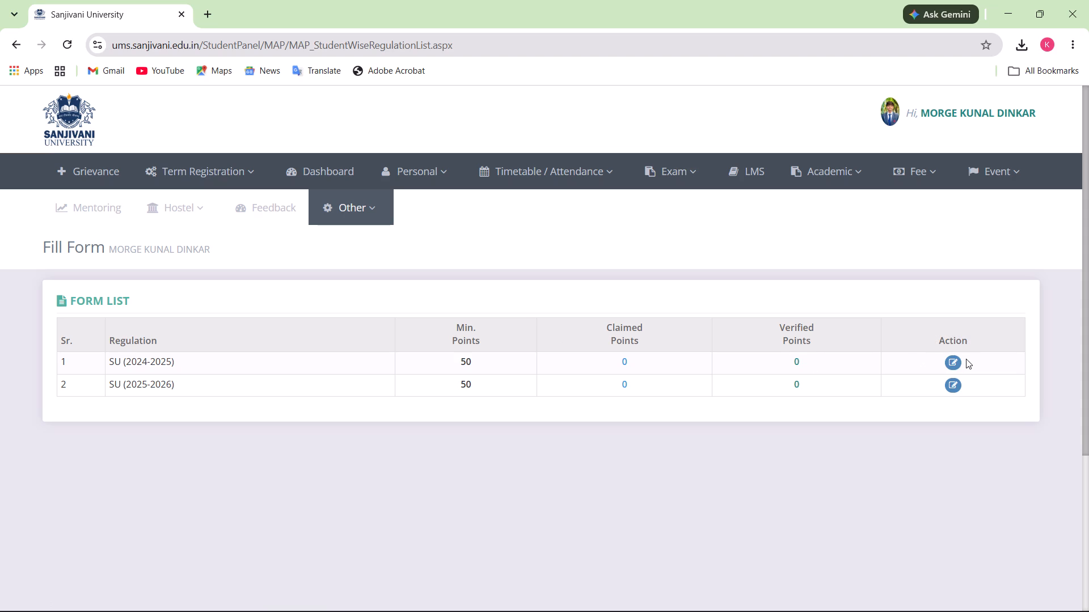
Start a new activity entry under the SU (2025-2026) regulation.
click(957, 386)
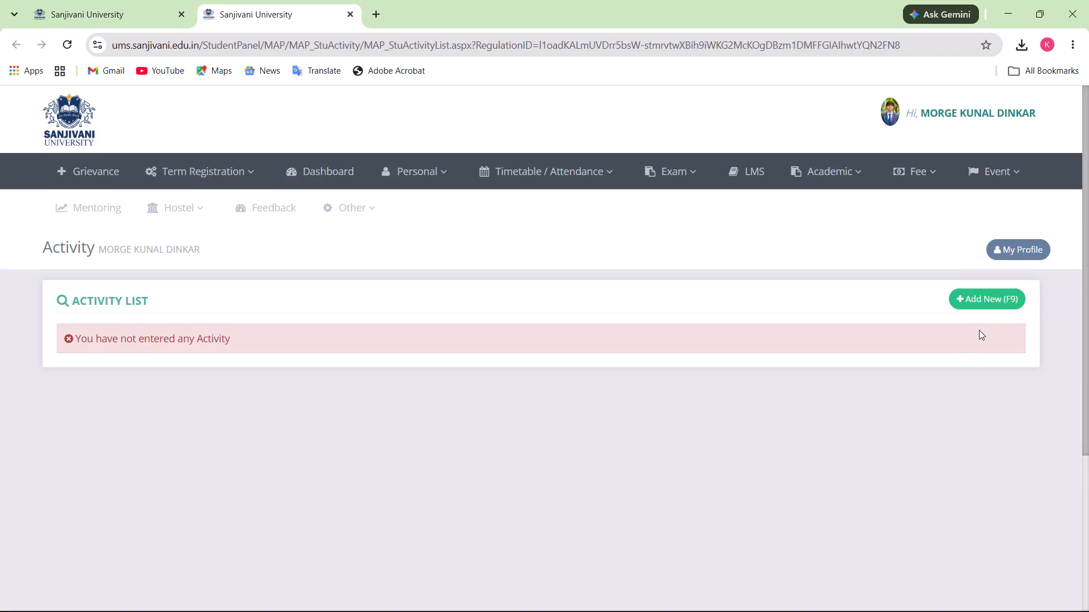
click(986, 307)
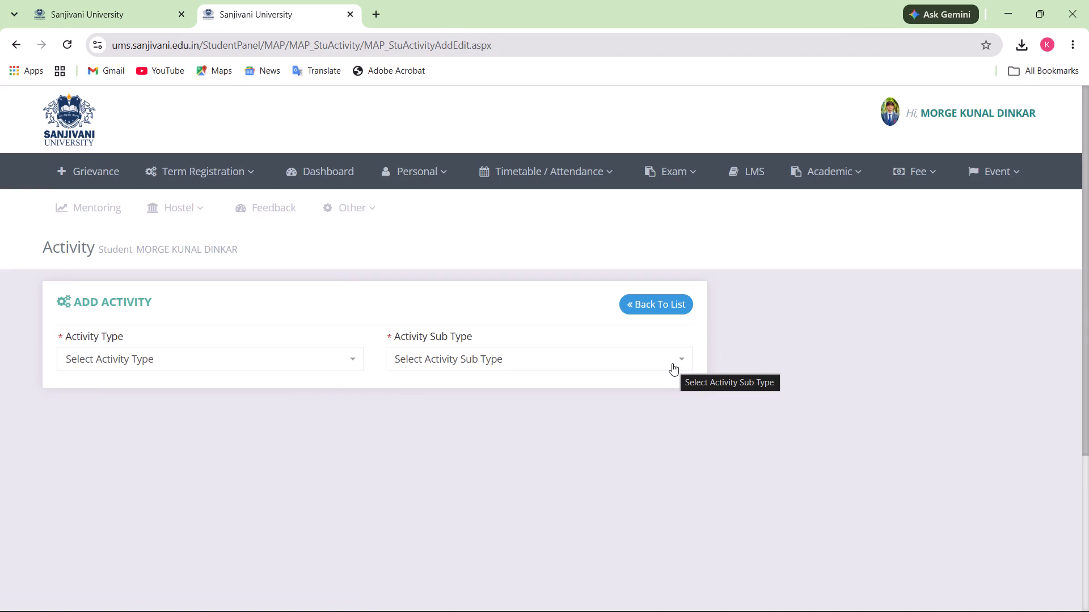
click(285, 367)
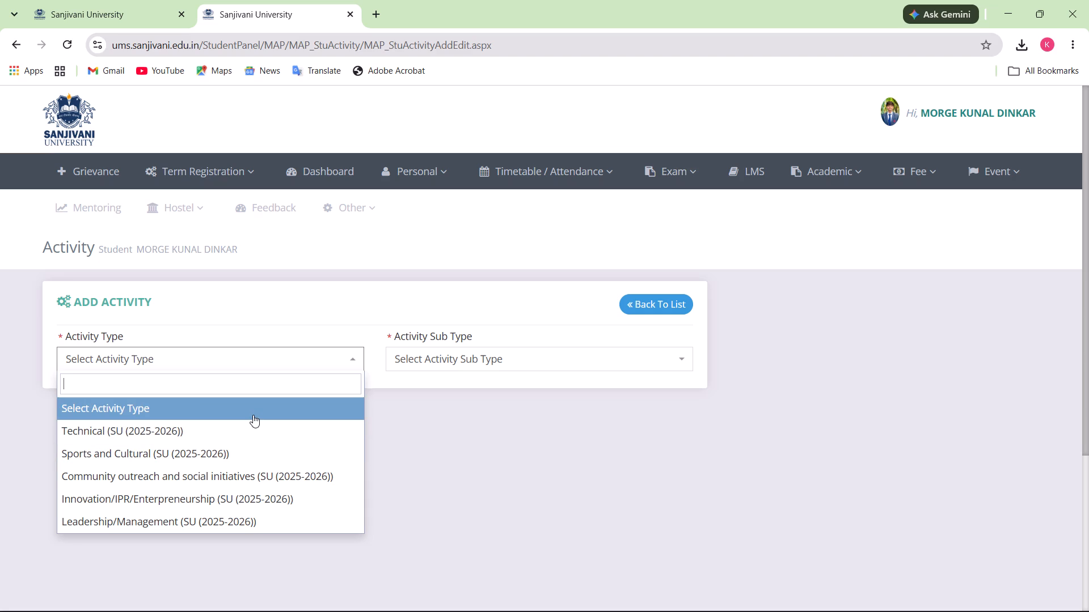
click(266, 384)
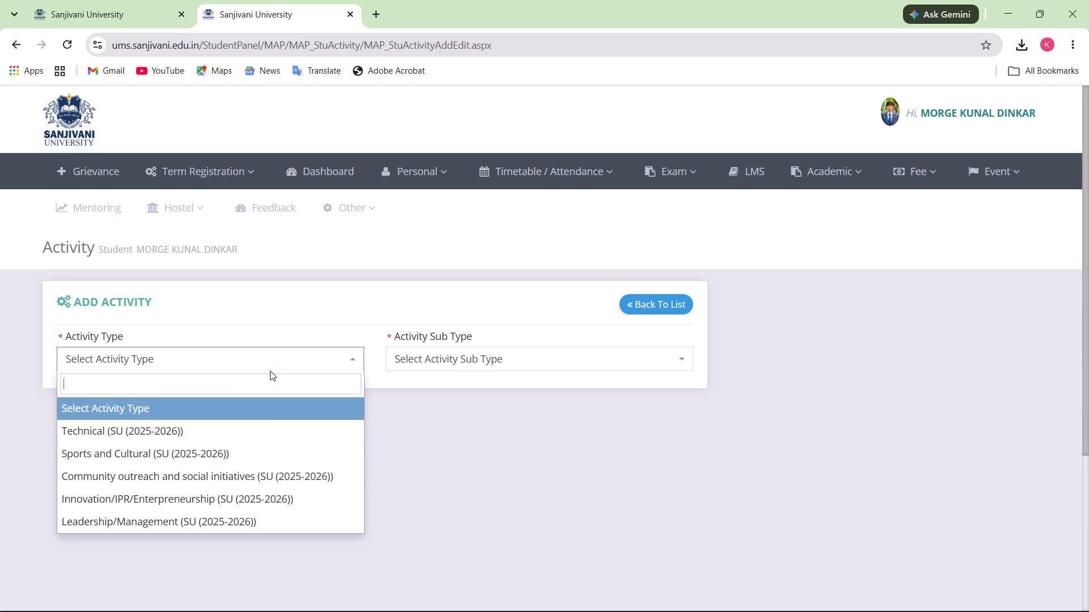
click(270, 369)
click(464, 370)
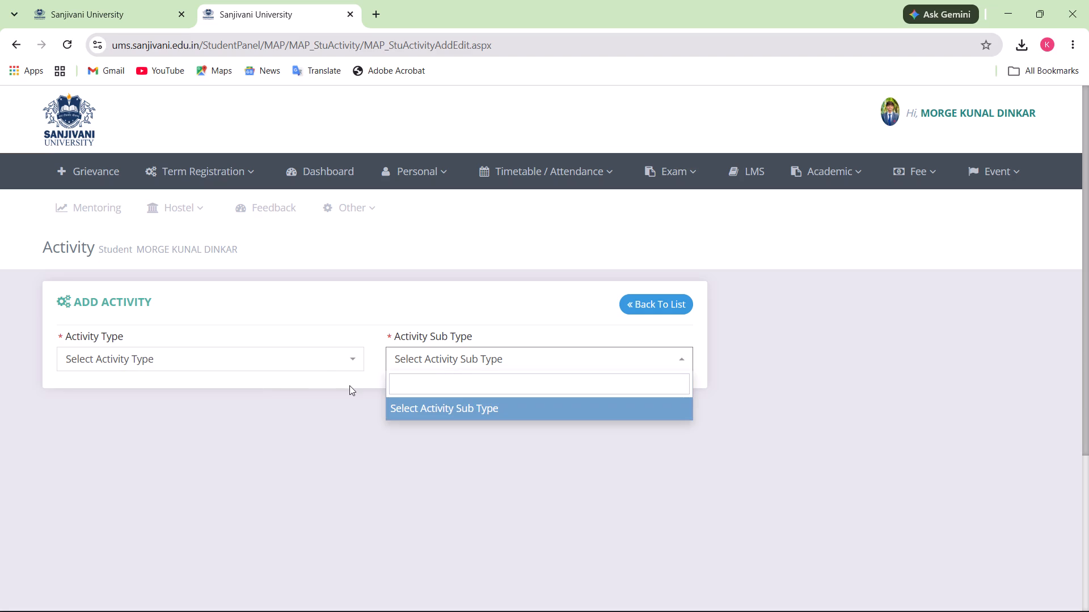
Set the activity type to Technical (SU (2025-2026)) and the sub type to Hackathons / Ideathons.
click(316, 362)
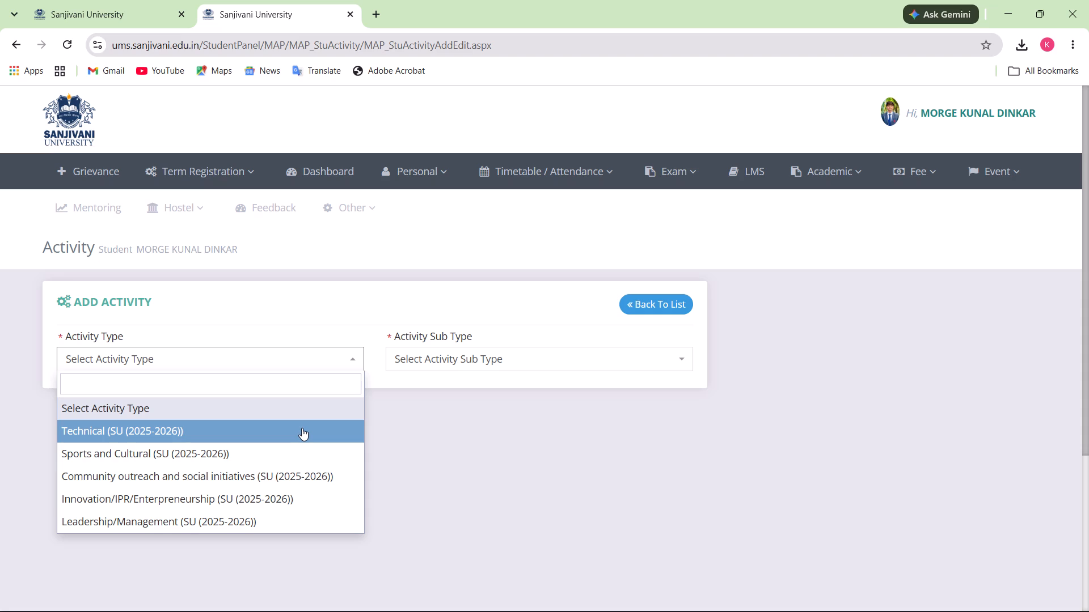
click(302, 428)
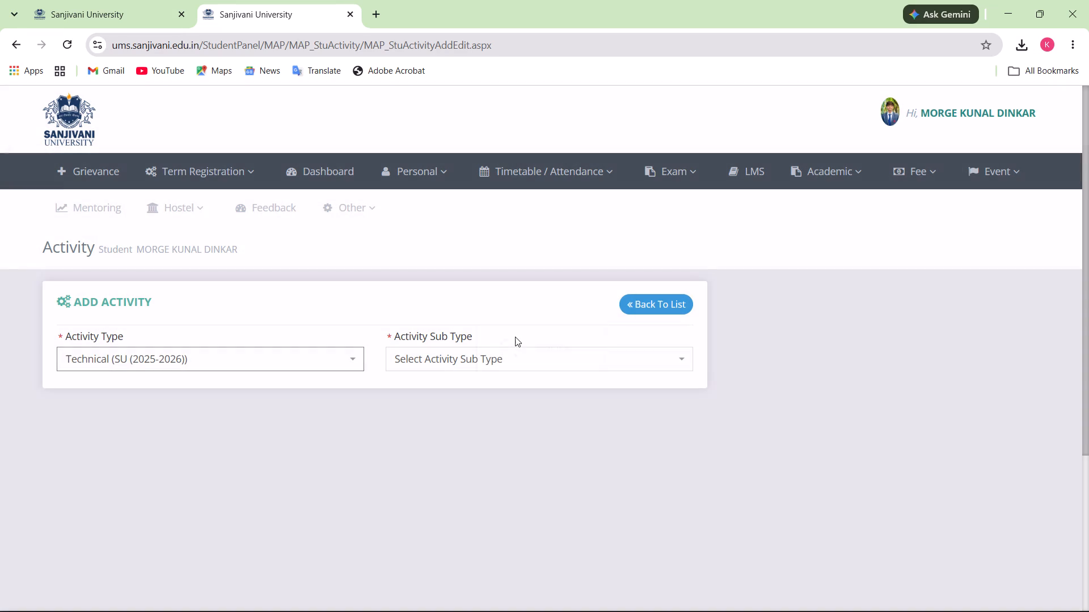
click(509, 348)
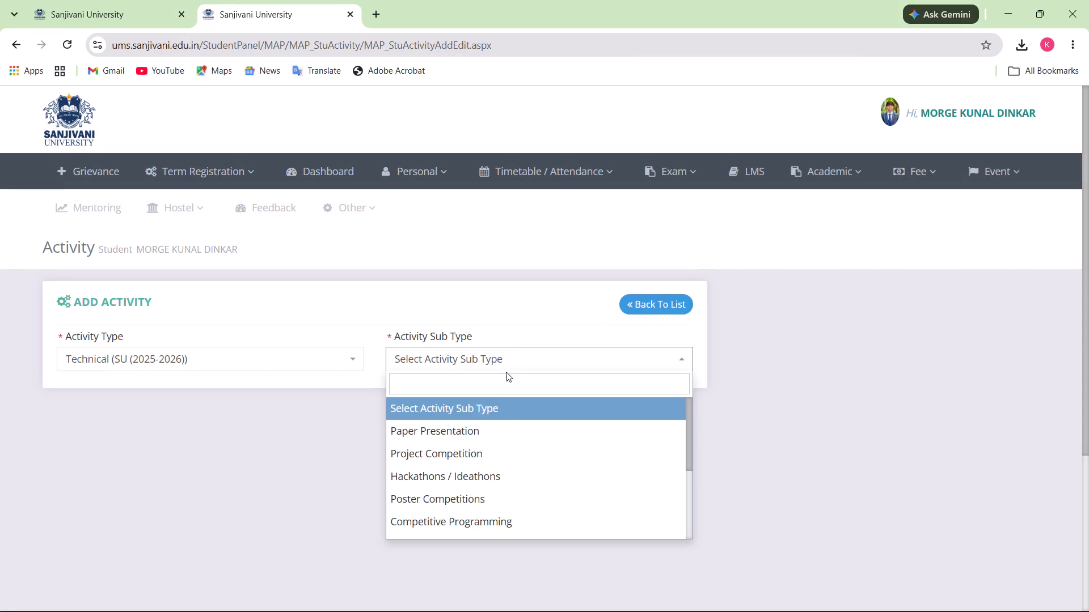
click(492, 483)
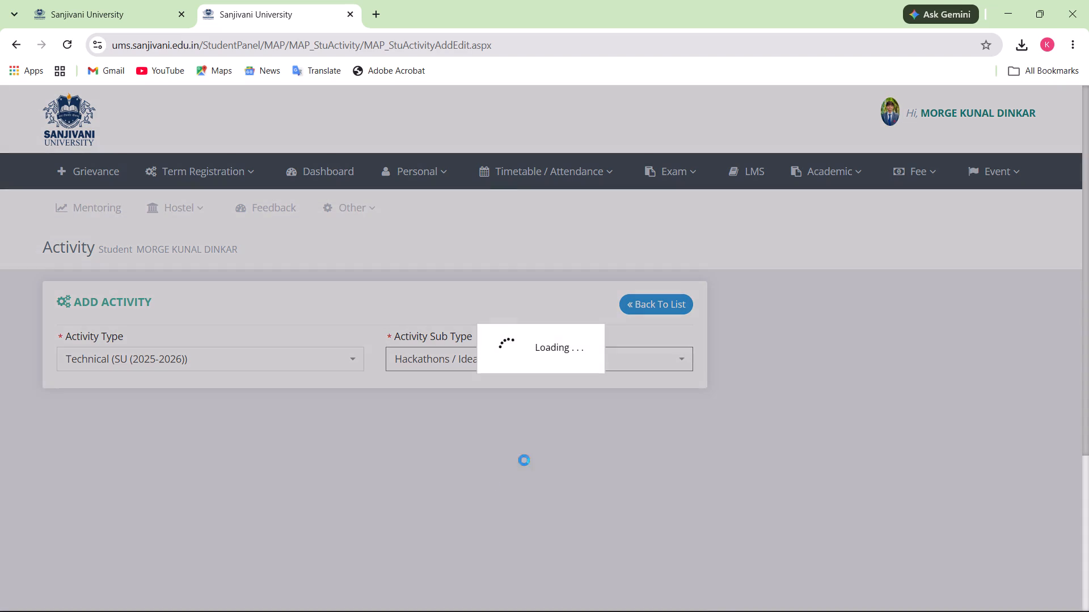
Open the Event Level choices for the hackathon activity.
scroll(417, 406, down, 1)
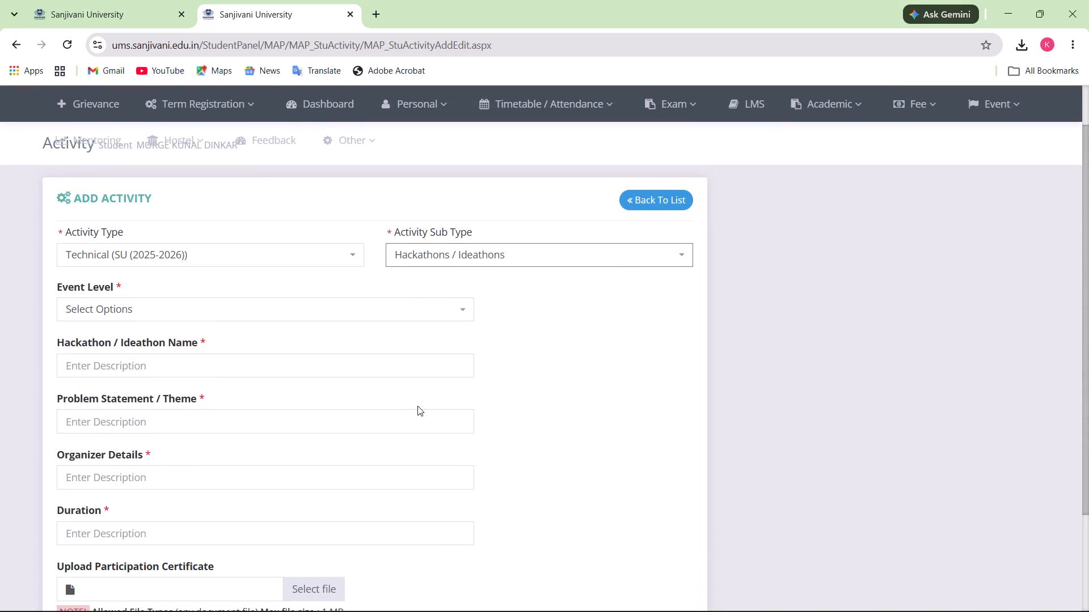
click(398, 316)
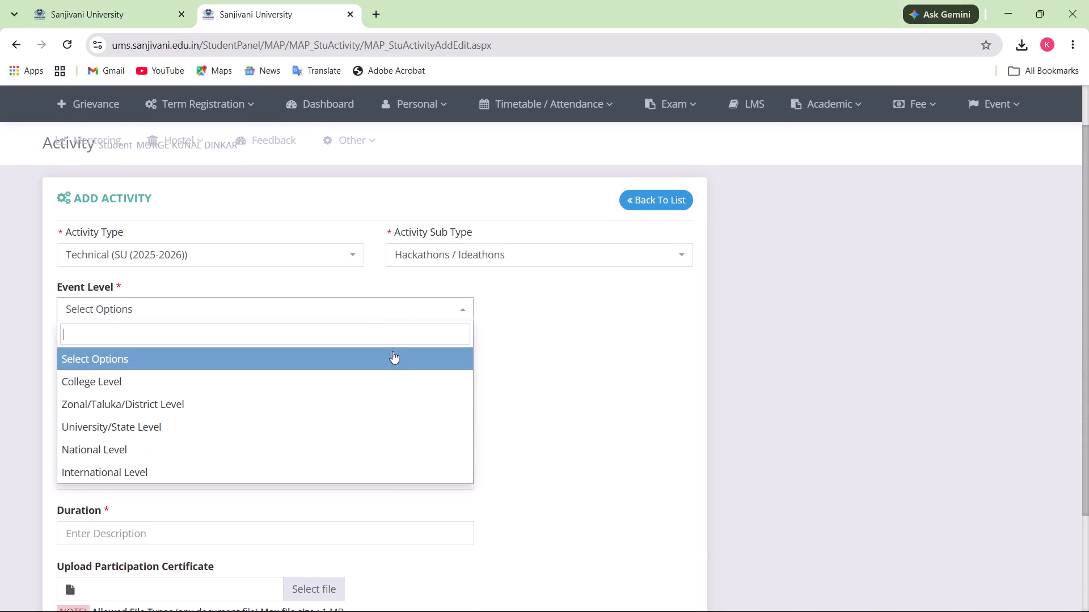
Set the hackathon activity's event level to College Level.
click(382, 382)
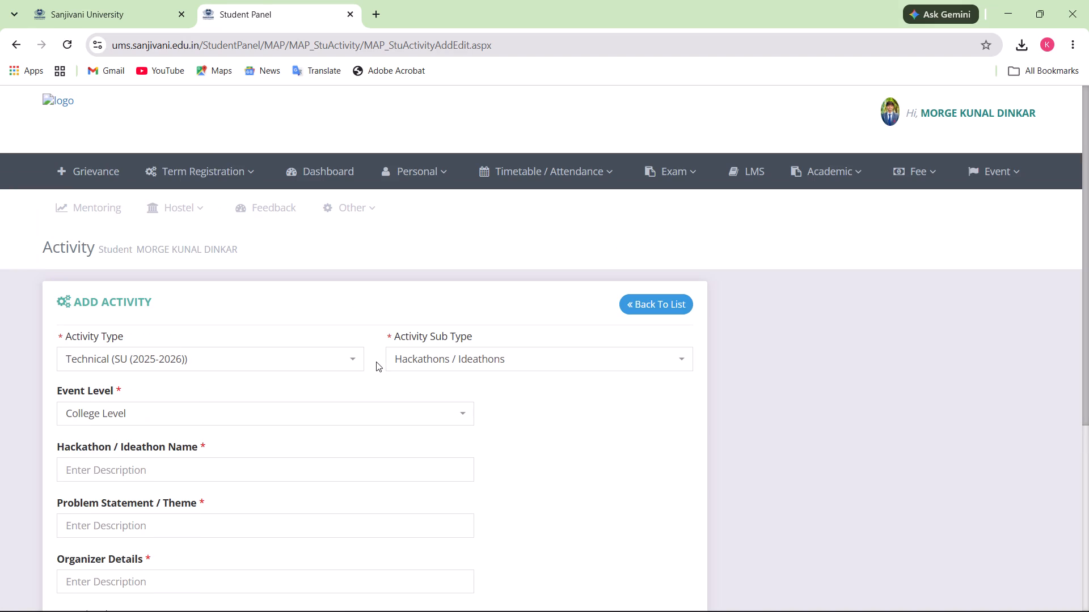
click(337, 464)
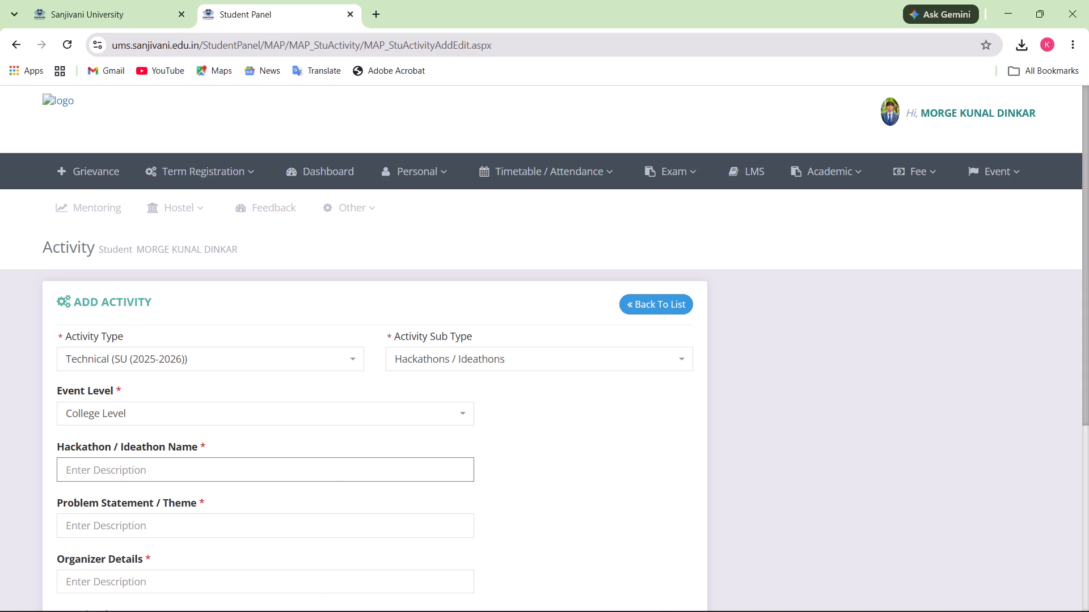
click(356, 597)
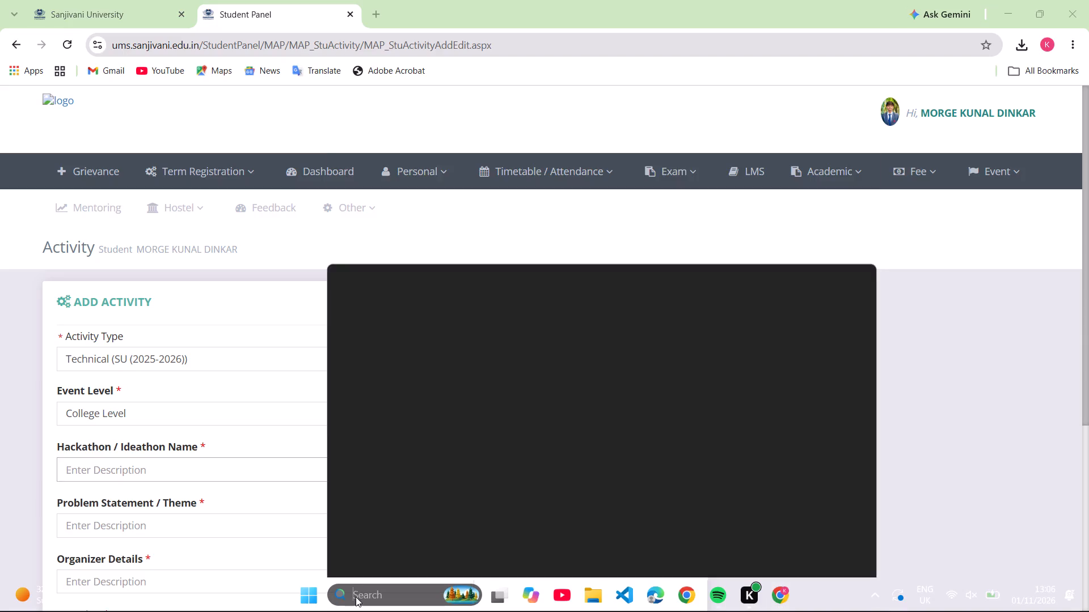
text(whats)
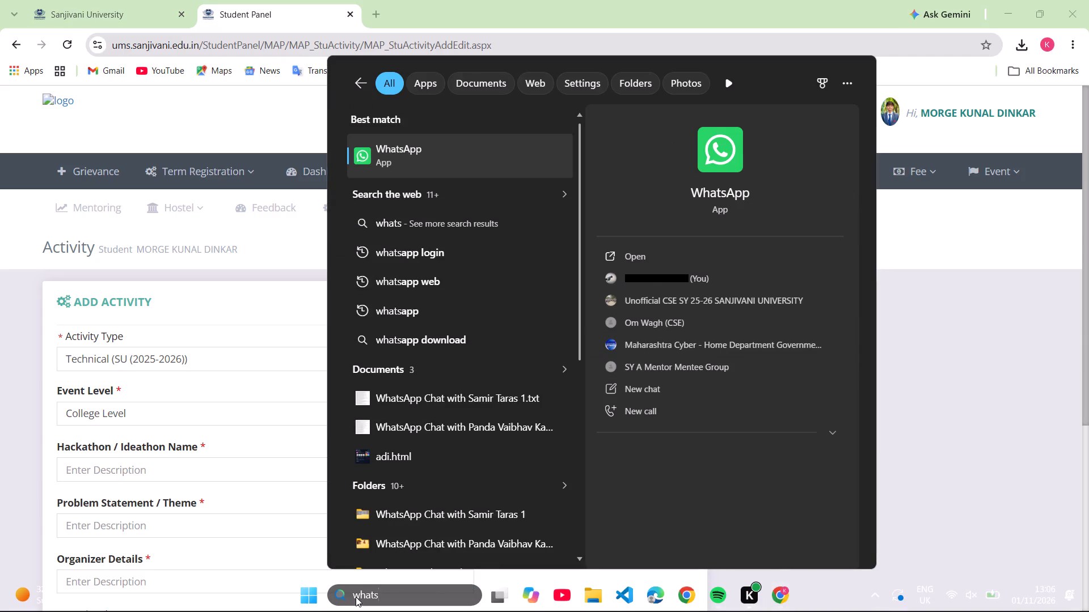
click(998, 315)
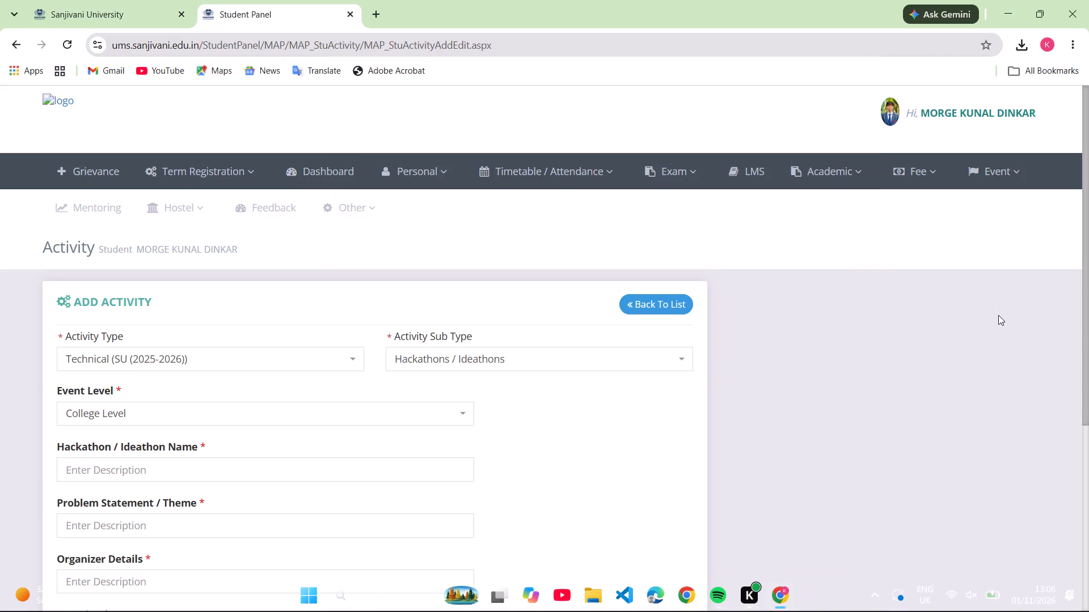
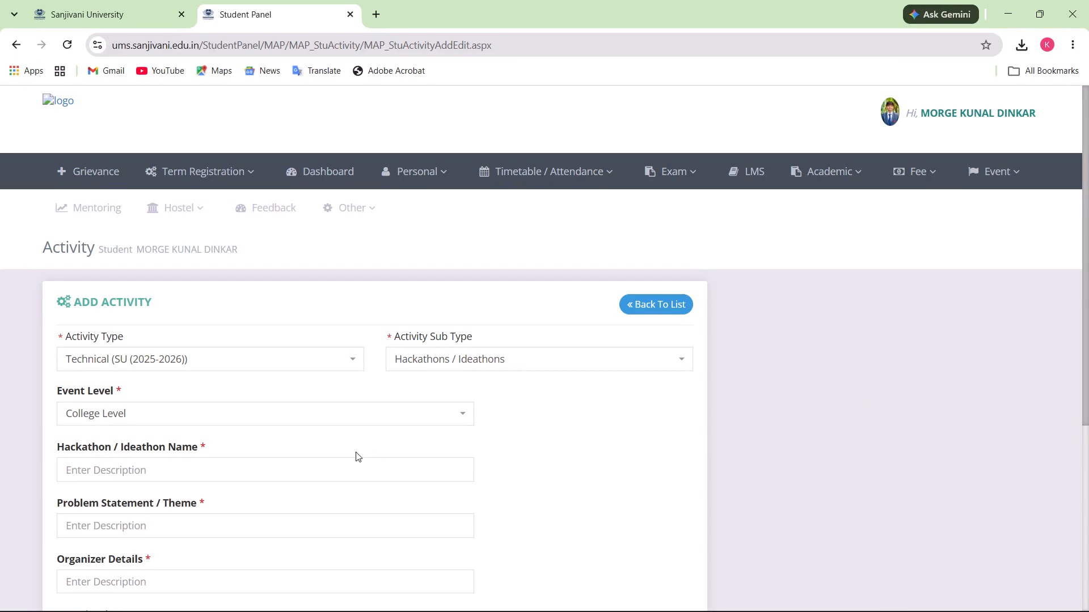
Enter Space 2k26 as the Hackathon / Ideathon Name of the new activity.
click(342, 467)
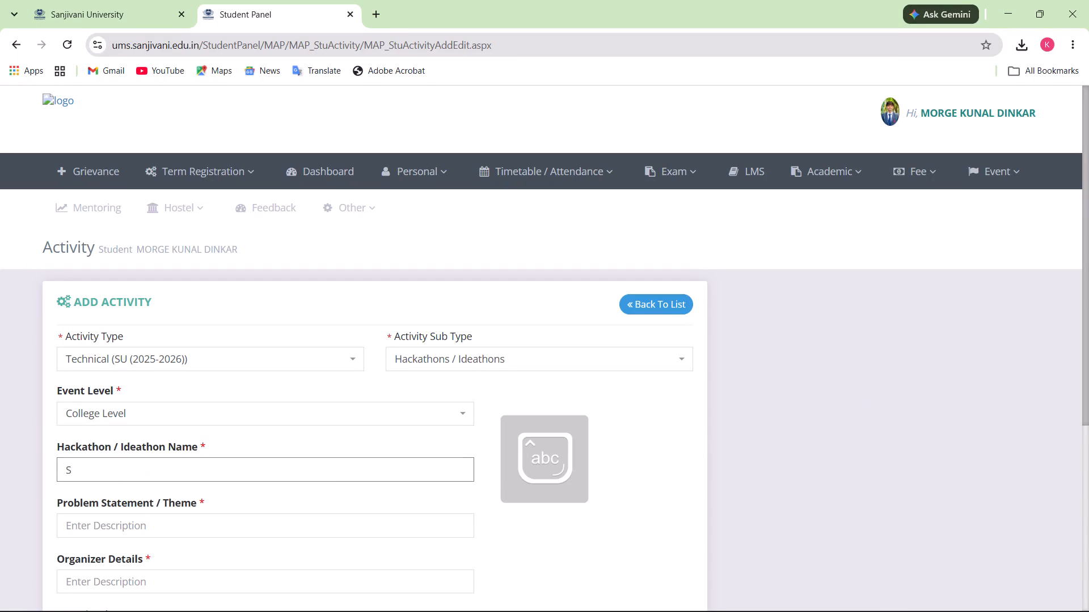
text(pace)
key(space)
text(2k26)
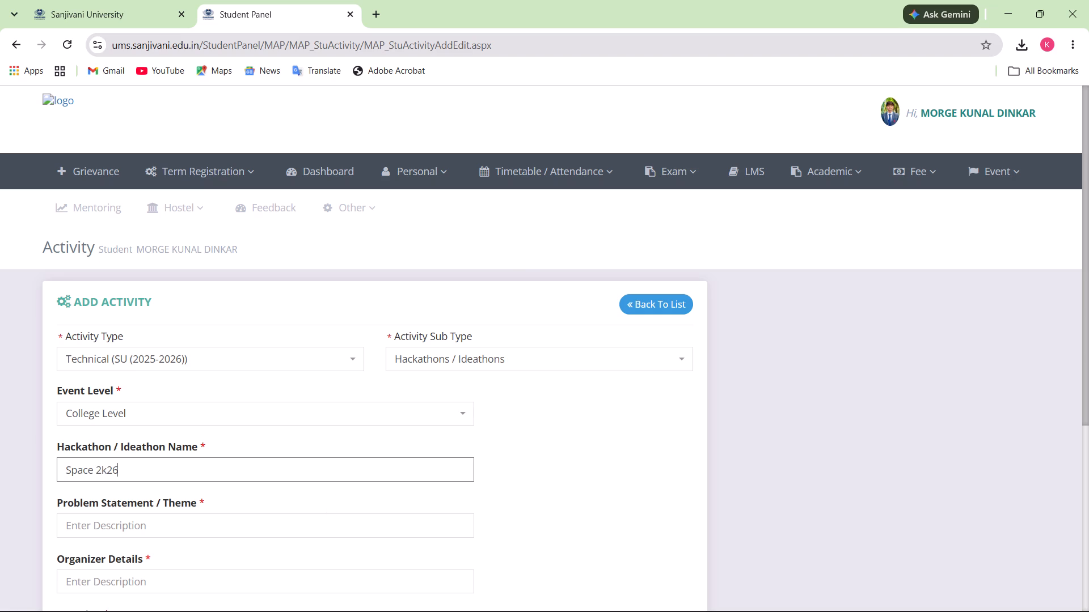
Begin filling in the Problem Statement / Theme of the hackathon activity.
click(319, 535)
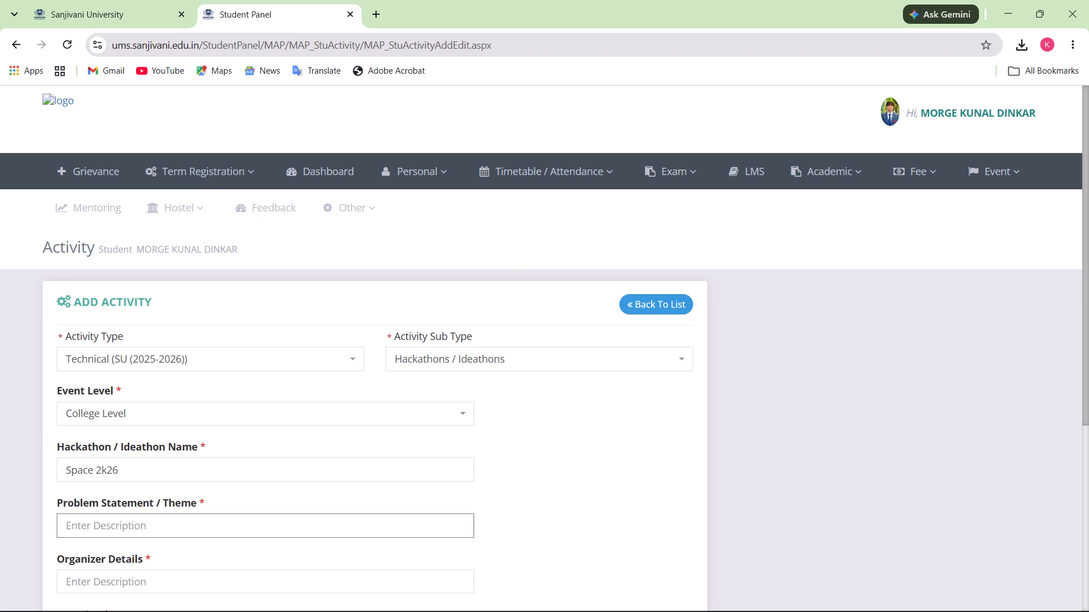
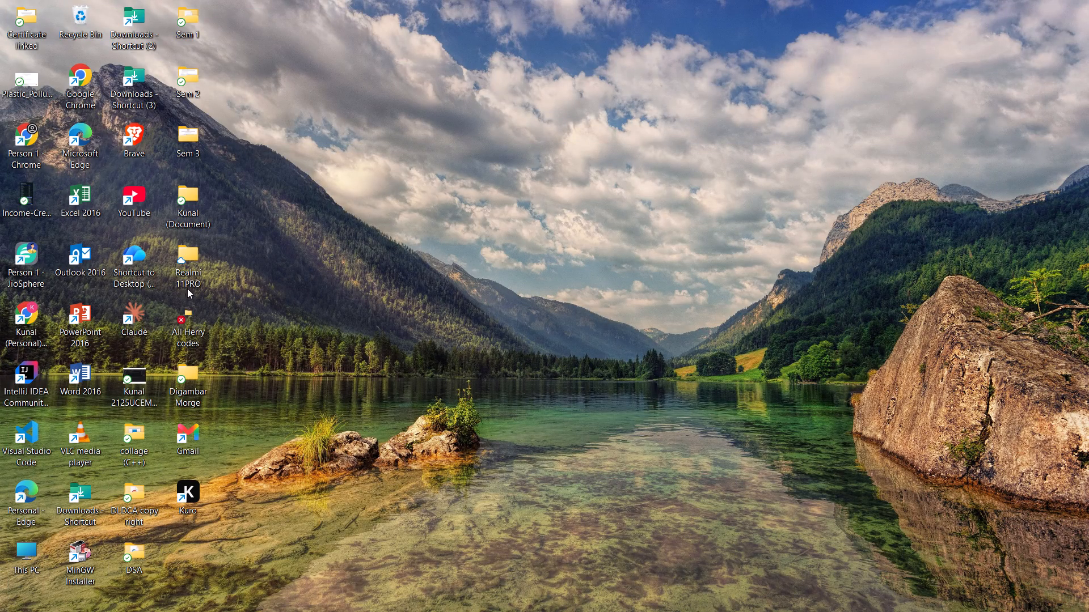
Open the Plastic_Pollution_In_Freshwater_PDF_Format(final) presentation from the desktop and go to its Introduction slide.
click(18, 15)
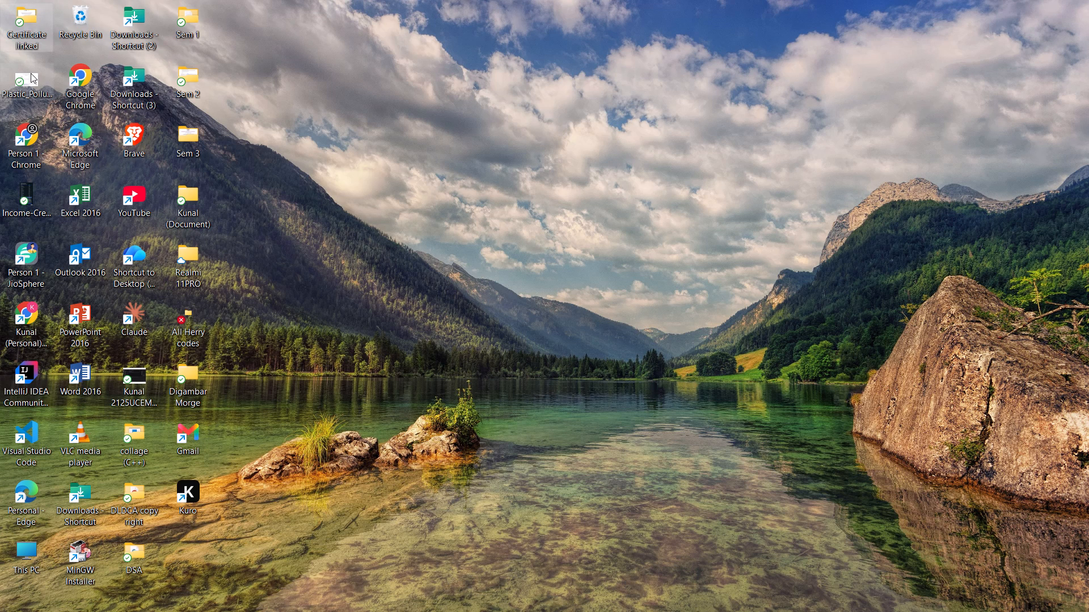
click(31, 73)
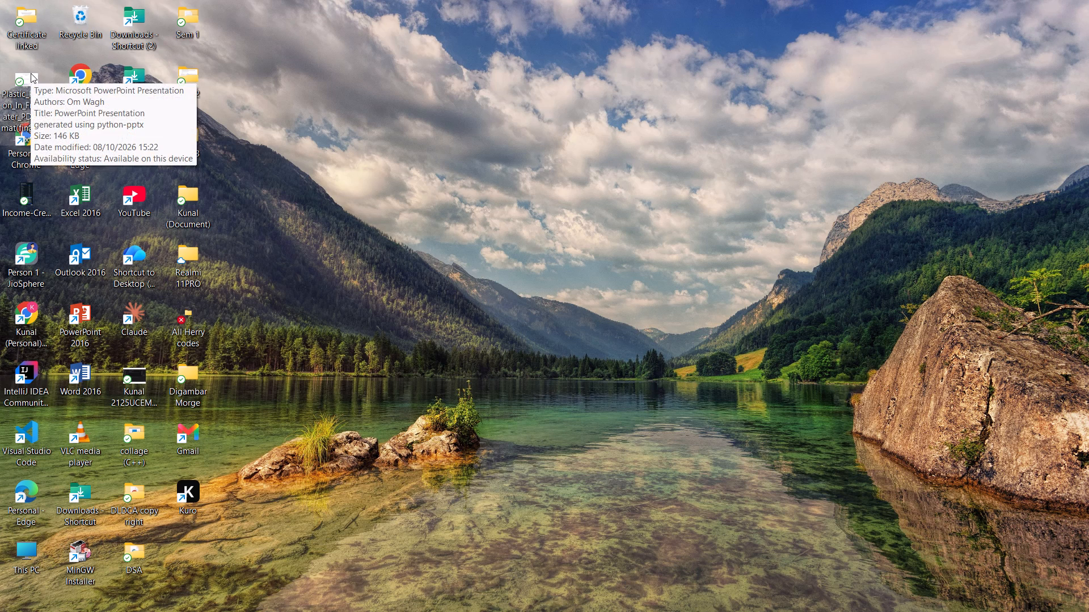
double_click(31, 73)
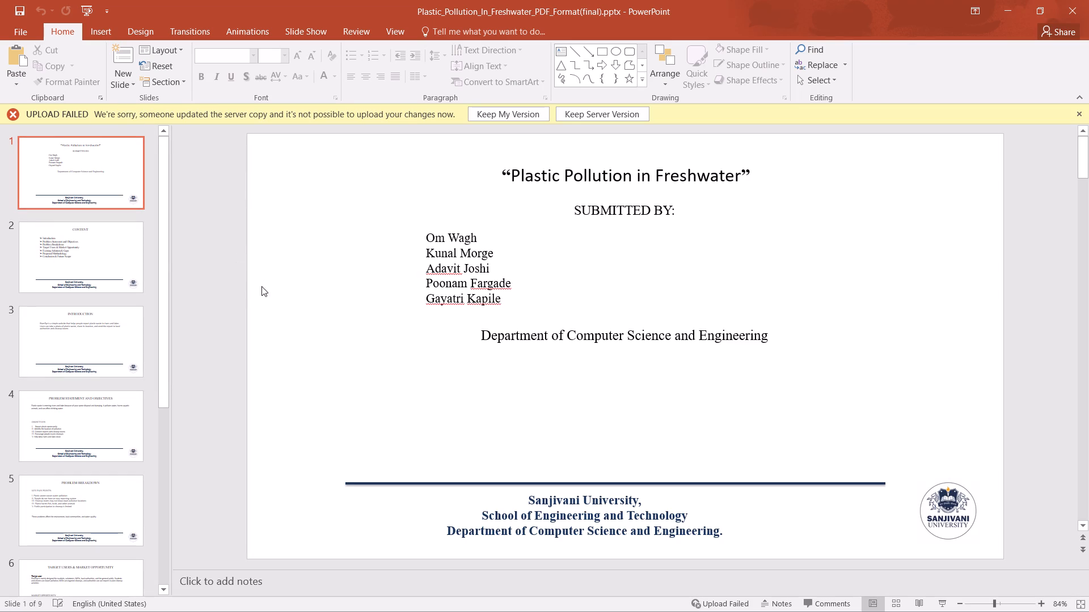
click(125, 252)
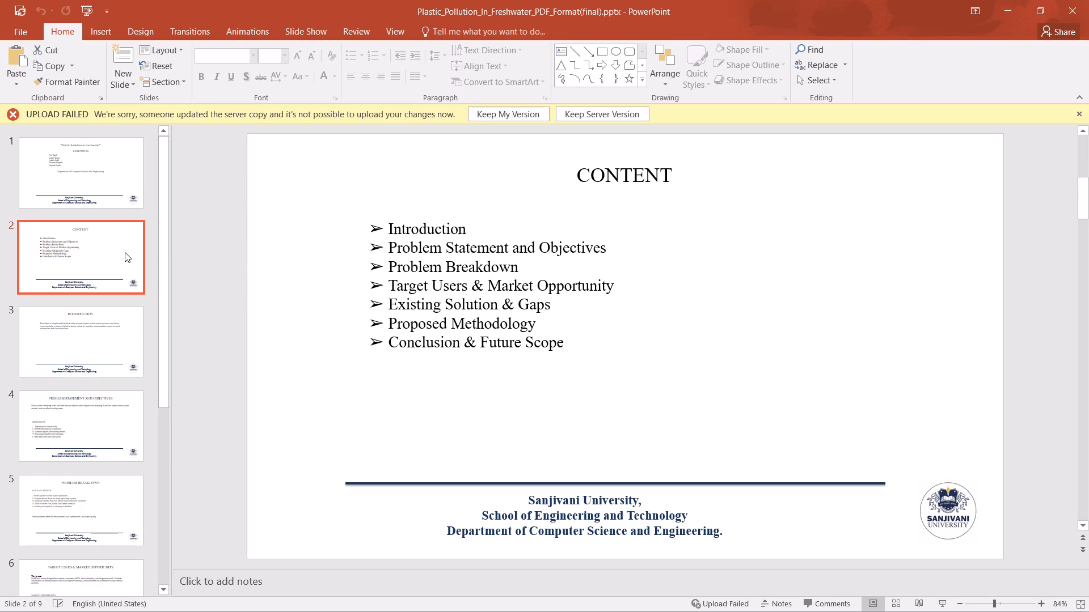
click(127, 334)
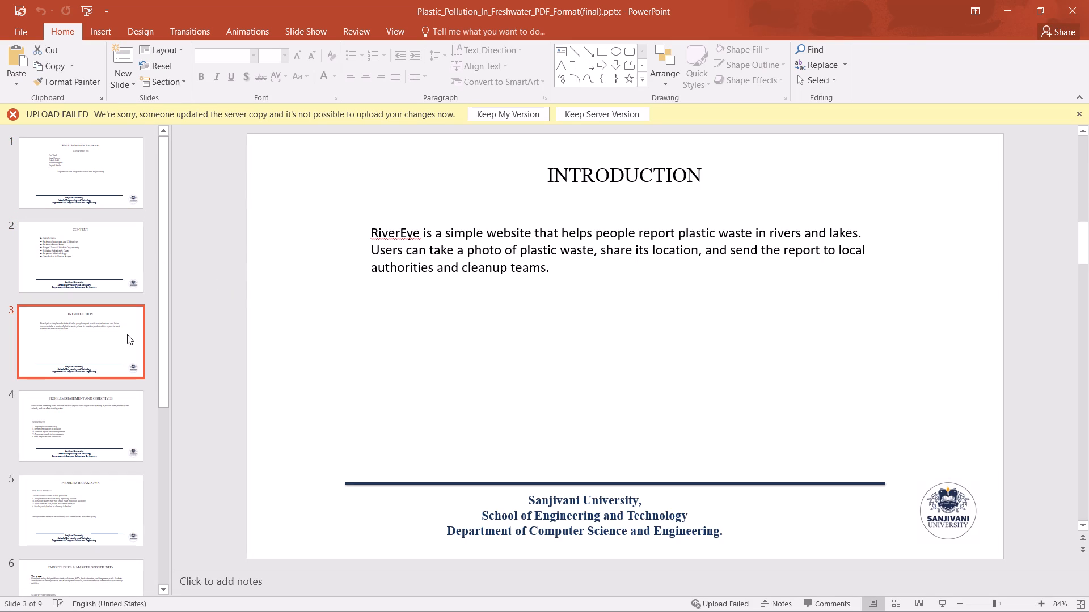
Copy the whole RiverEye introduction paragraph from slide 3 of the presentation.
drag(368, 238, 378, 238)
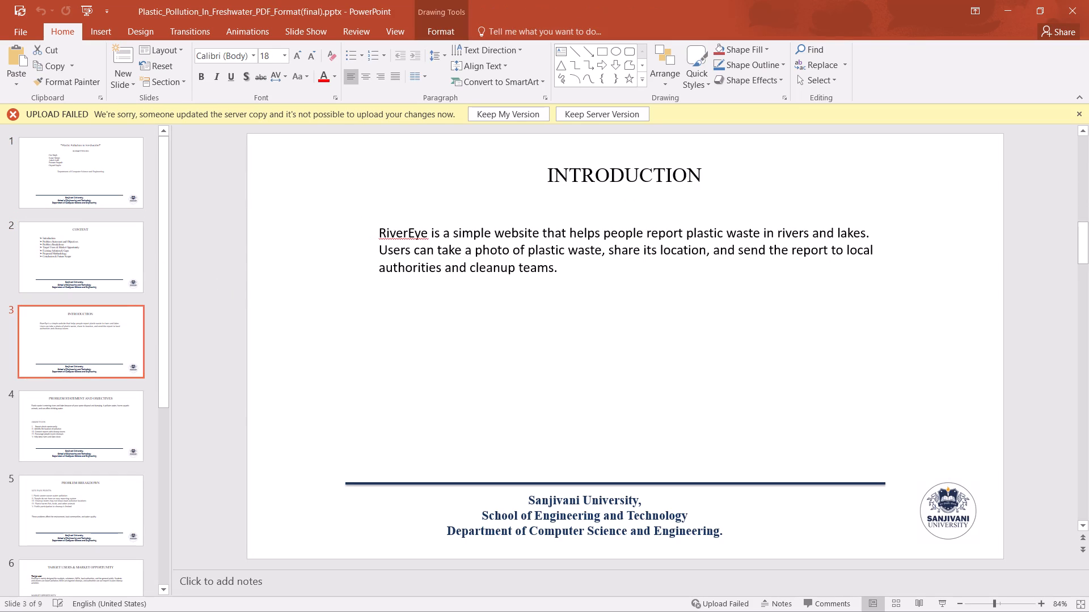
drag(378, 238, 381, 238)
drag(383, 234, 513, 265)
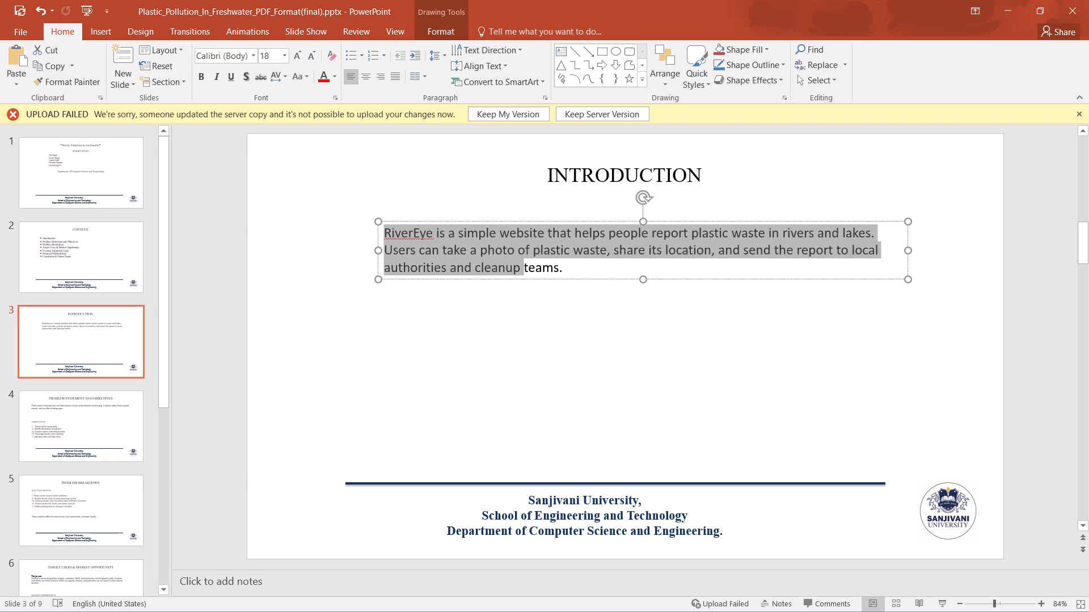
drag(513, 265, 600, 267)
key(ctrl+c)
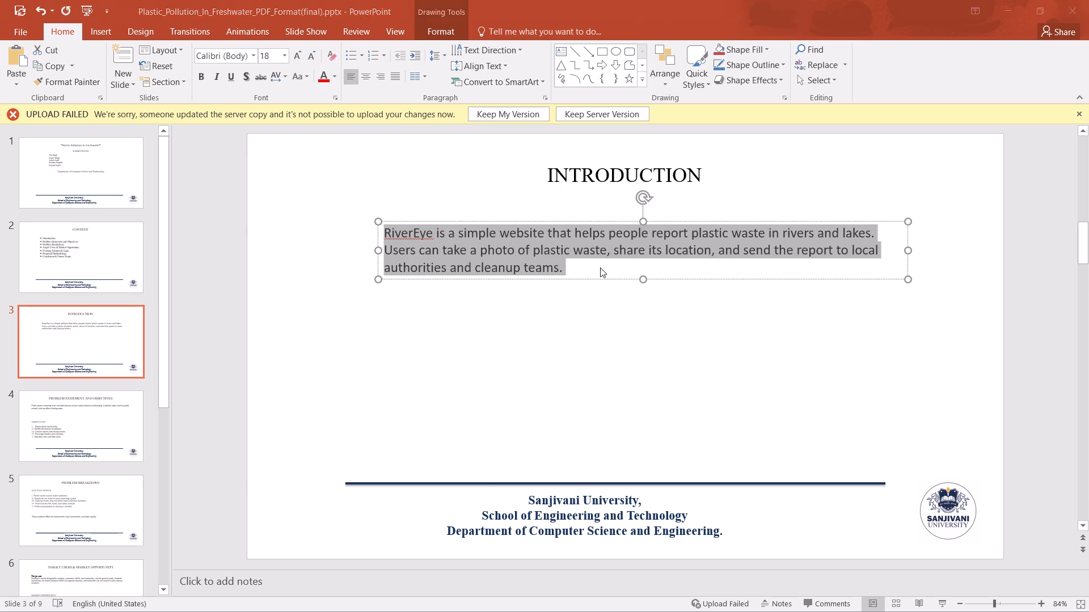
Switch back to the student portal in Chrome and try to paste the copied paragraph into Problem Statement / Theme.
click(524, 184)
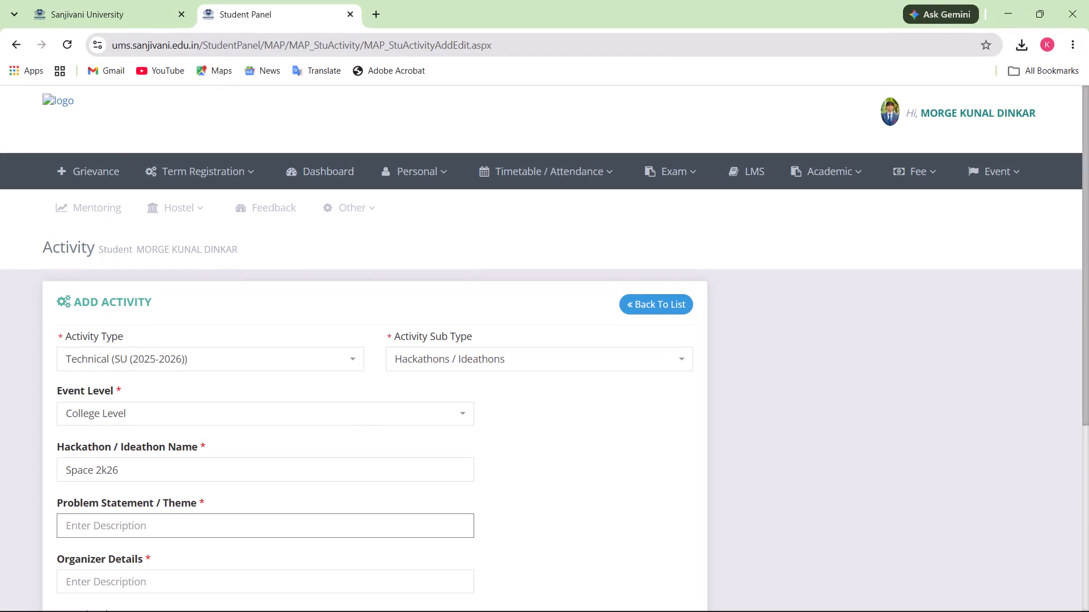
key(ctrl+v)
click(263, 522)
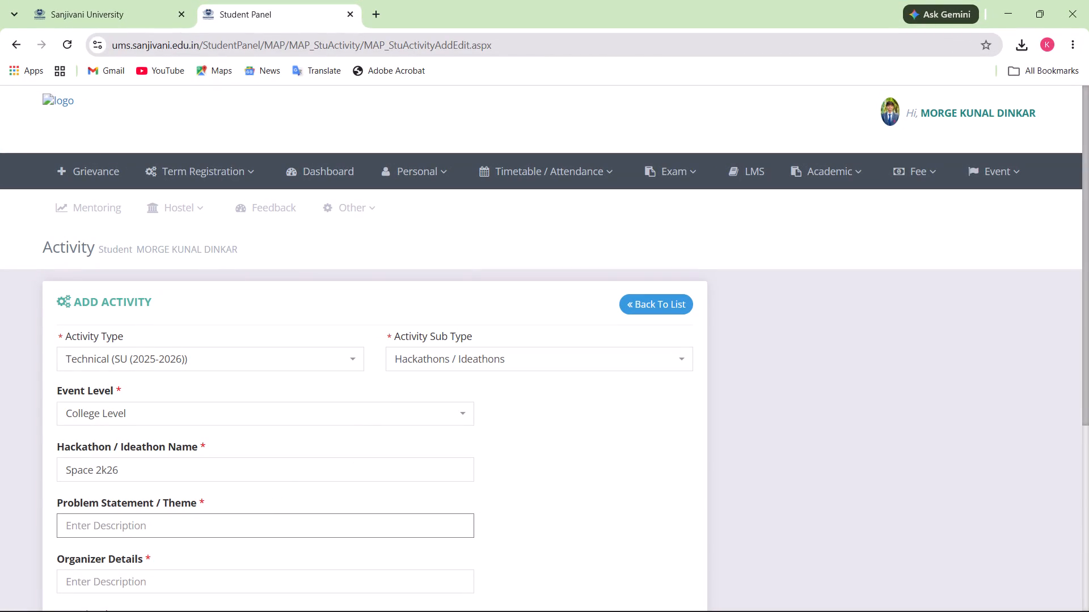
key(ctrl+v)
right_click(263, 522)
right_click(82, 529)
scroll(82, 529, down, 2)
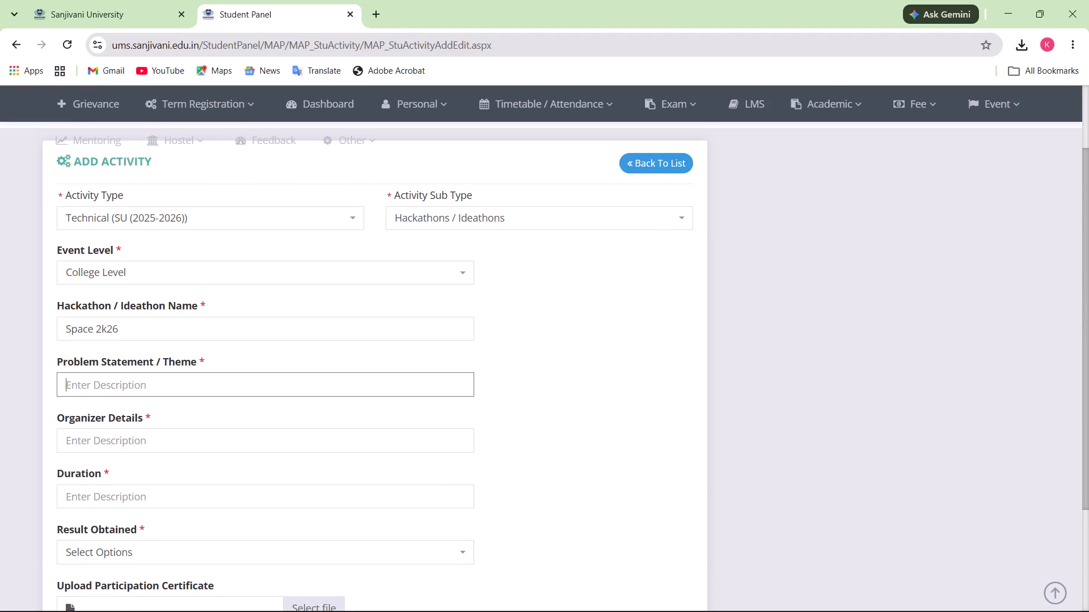
Arrange the portal and presentation windows side by side, enlarging the presentation so its Introduction slide can be read while filling the form.
click(1025, 0)
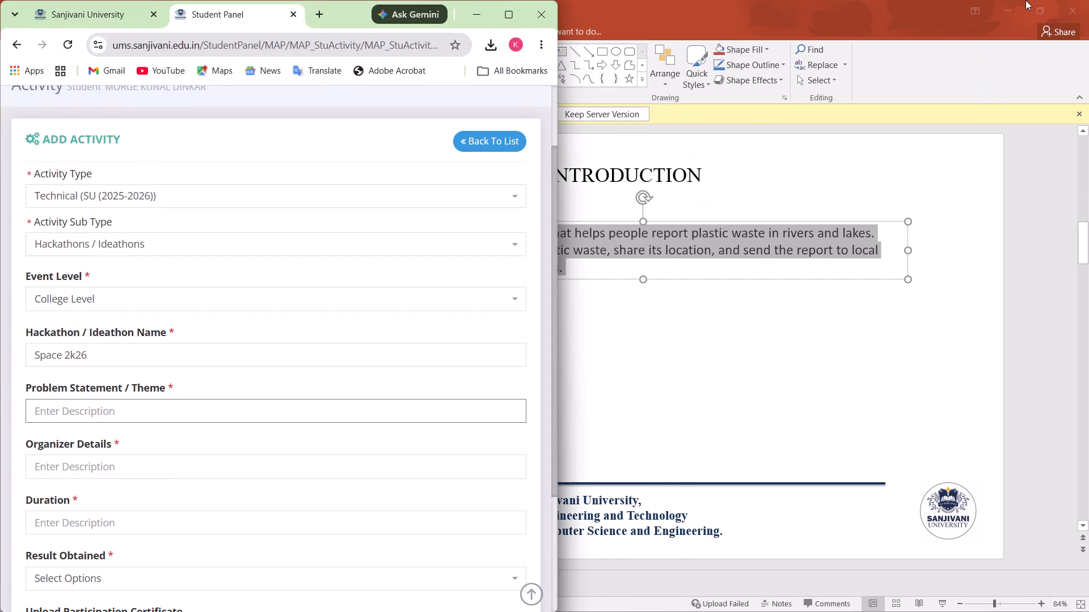
click(1042, 8)
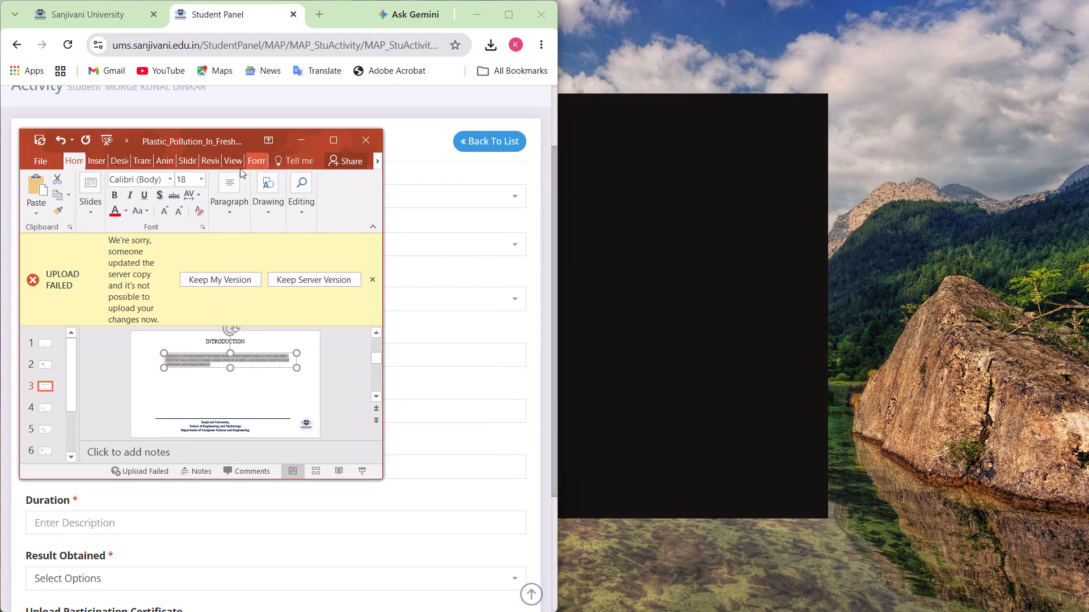
drag(217, 141, 782, 45)
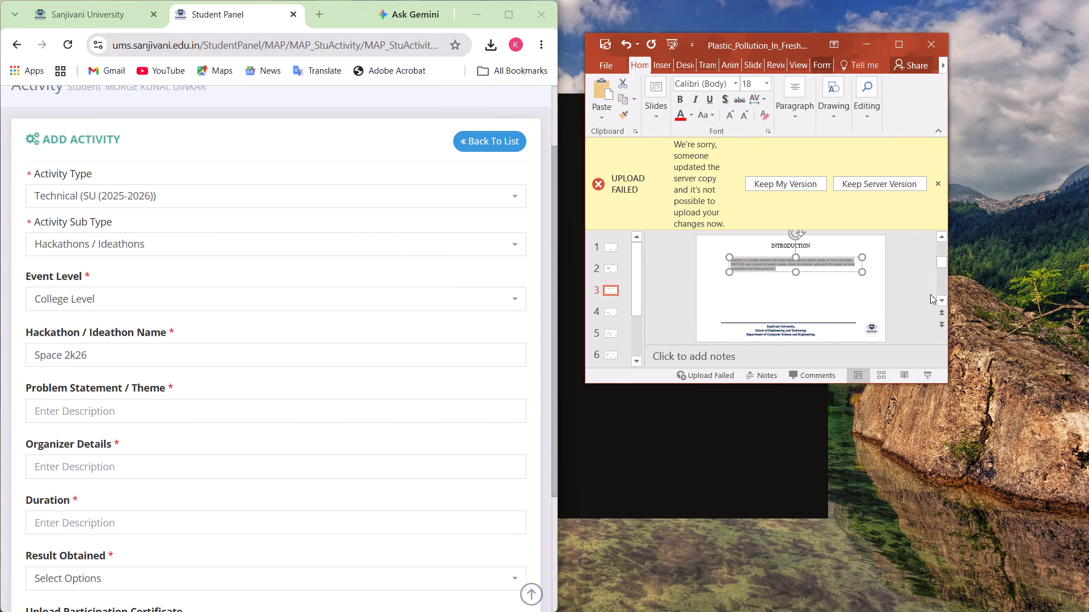
click(906, 42)
double_click(1034, 15)
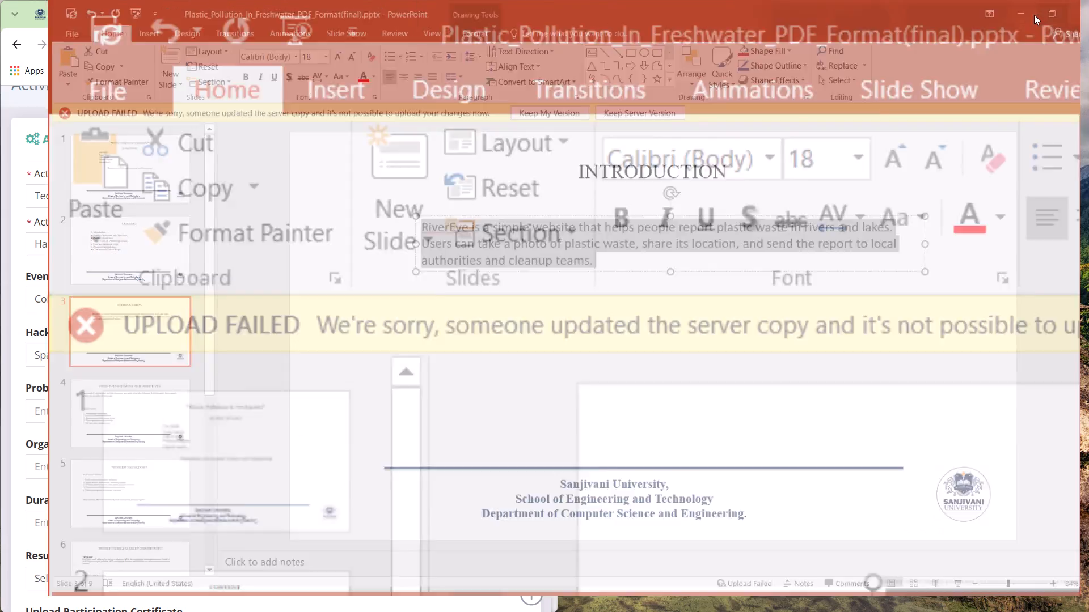
drag(807, 383, 897, 611)
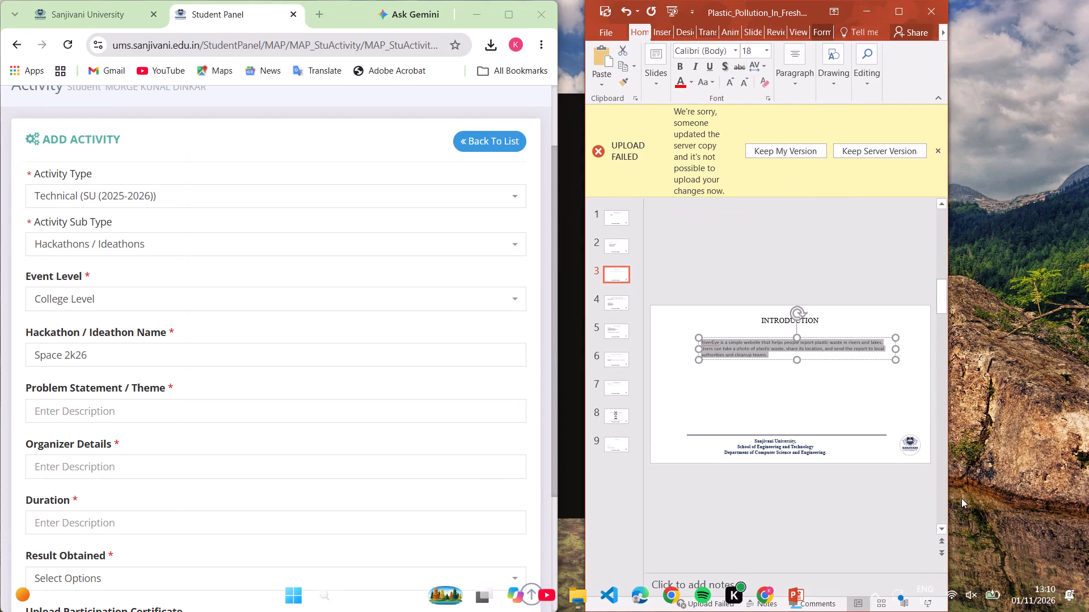
drag(948, 495, 1088, 469)
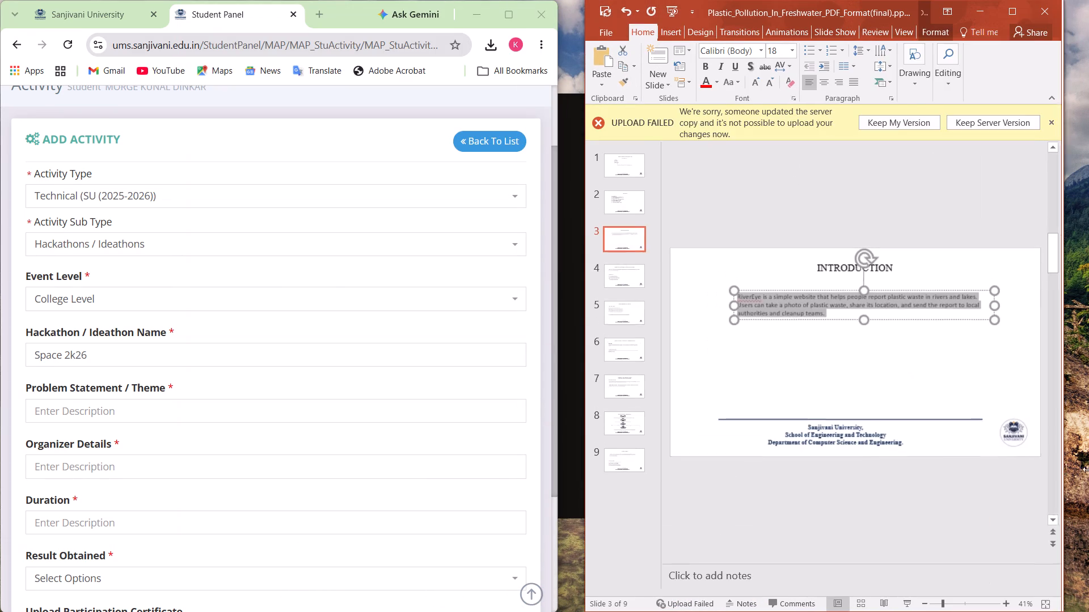
drag(1088, 469, 1088, 424)
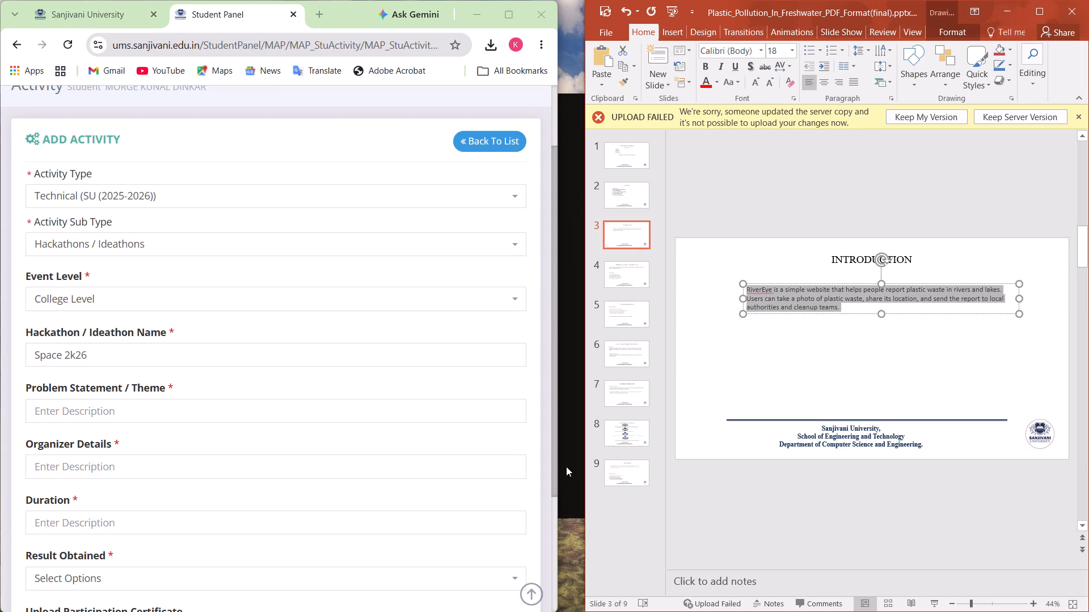
Start the Problem Statement / Theme with "RiverEye is a simple website that helps people reort plastic wat".
click(213, 409)
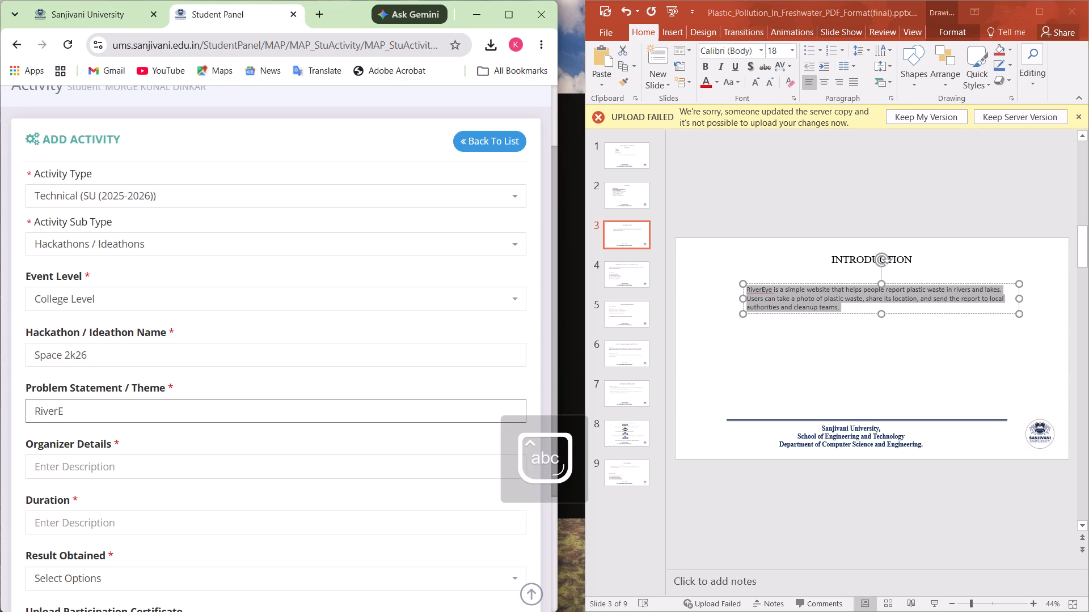
text(ye is a simple website tha)
key(space)
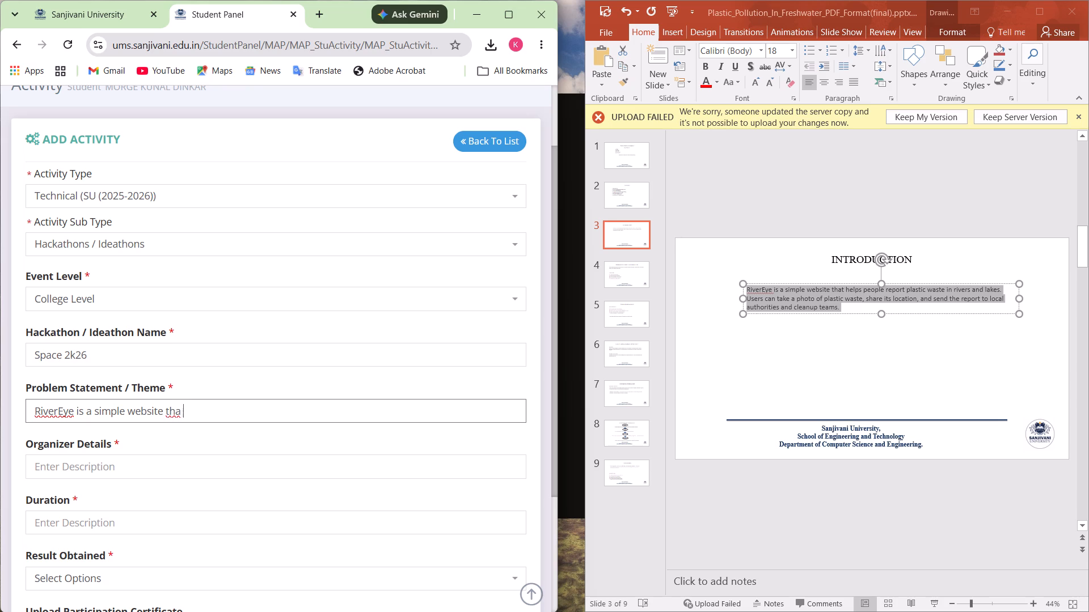
key(BackSpace)
text(t helps)
key(space)
text(pep)
key(BackSpace)
text(ople)
key(space)
text(reort plastic wat)
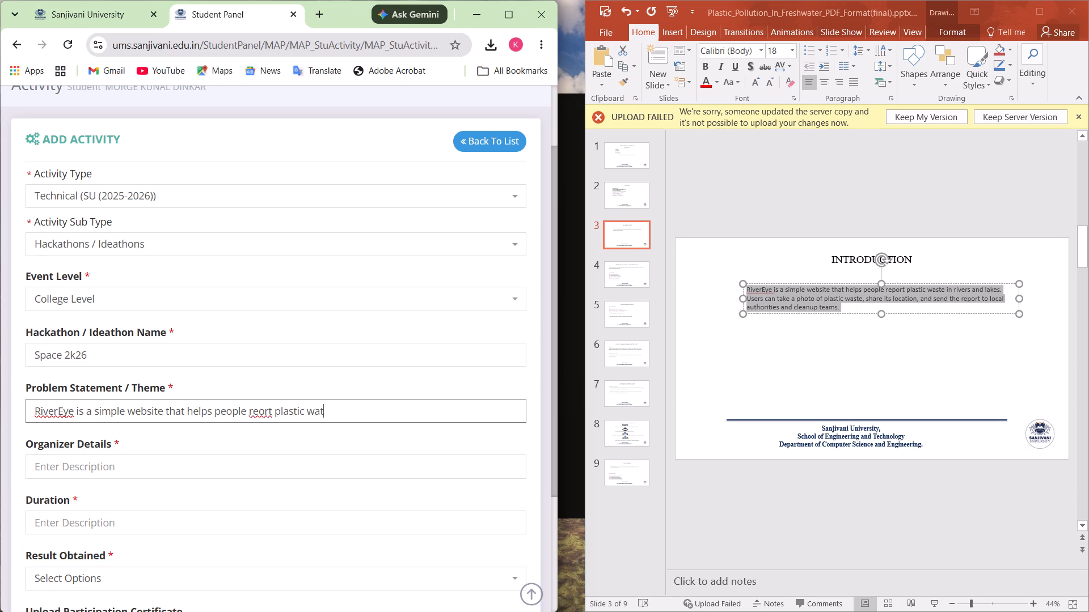
key(space)
Correct the misspelled "reort" in the Problem Statement / Theme to "report".
key(Left)
key(Left)
key(Left)
key(Left)
key(Left)
key(Left)
key(Left)
key(Left)
key(Left)
key(Left)
key(Left)
key(Left)
key(Left)
key(Left)
key(Left)
key(Left)
key(p)
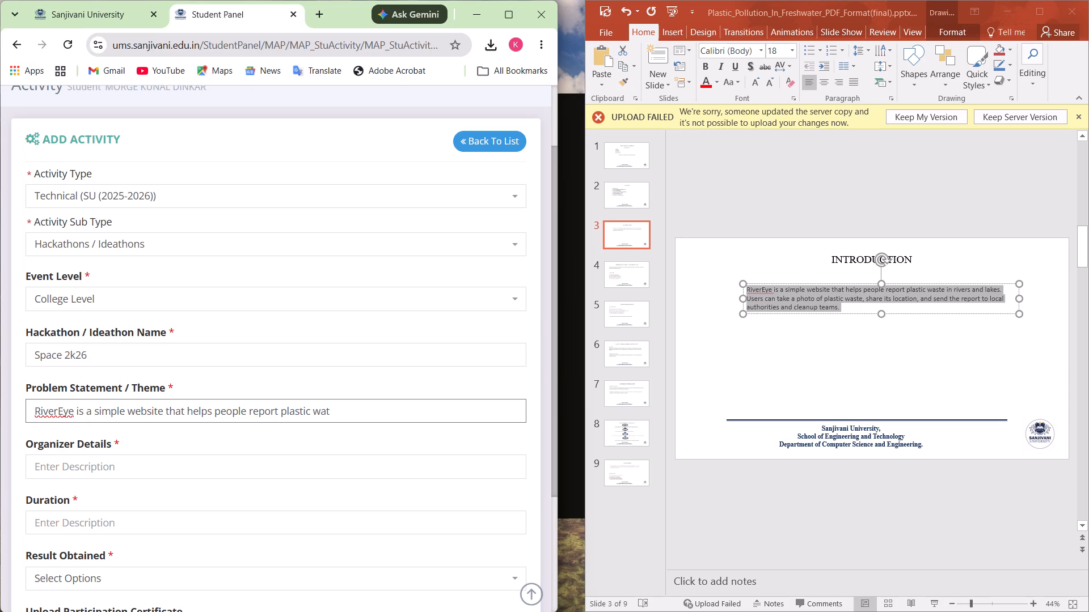
Complete the word "wat" at the end of the Problem Statement / Theme so it reads "waste".
key(Right)
key(Right)
key(Right)
key(Right)
key(Right)
key(Right)
key(Right)
key(Right)
key(Right)
key(Right)
key(Right)
key(Right)
key(Right)
key(Right)
key(s)
key(Right)
key(e)
key(Right)
Continue the Problem Statement / Theme with "in river and lakes".
text(in river)
key(space)
text(and a=)
key(BackSpace)
key(BackSpace)
text(lakes o)
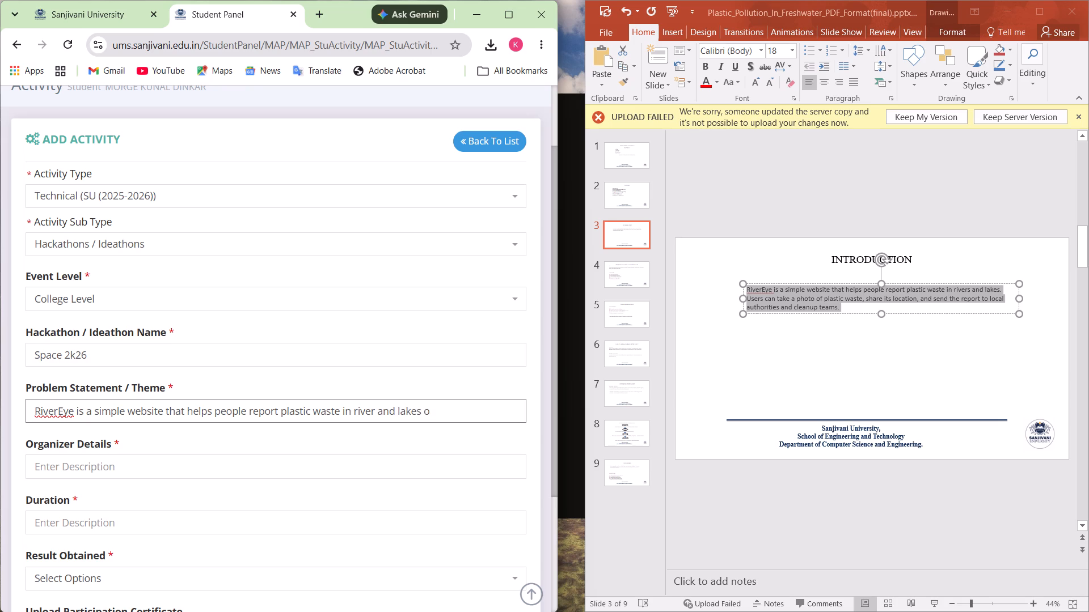
key(BackSpace)
Extend the Problem Statement / Theme with "users can take a photo".
text(users)
key(space)
text(can take)
key(space)
text(a ohoto o=)
key(BackSpace)
key(BackSpace)
key(BackSpace)
key(BackSpace)
key(BackSpace)
key(BackSpace)
key(BackSpace)
key(BackSpace)
key(BackSpace)
key(BackSpace)
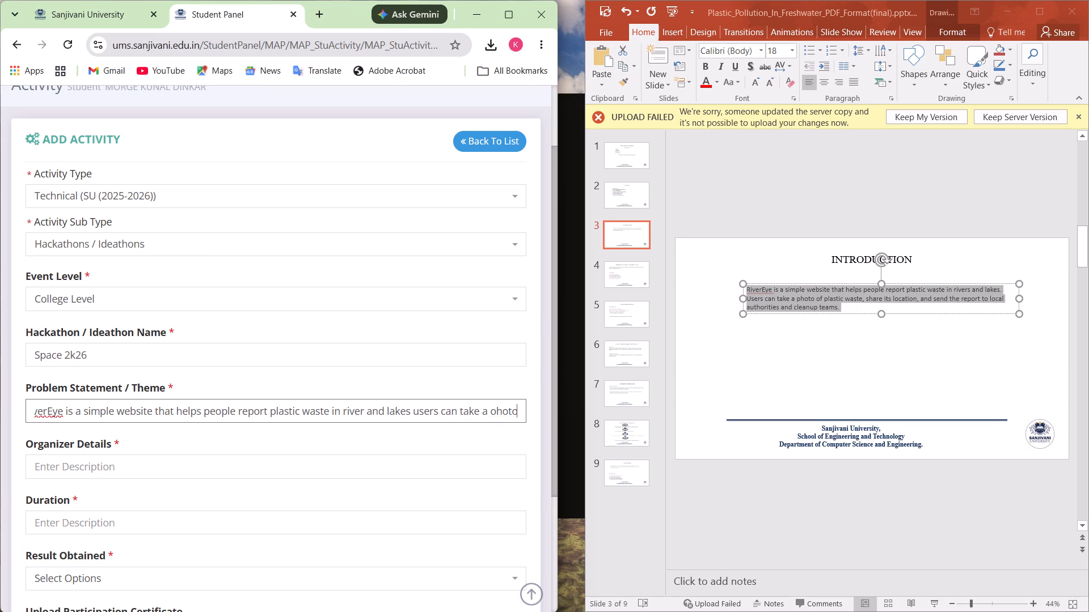
key(BackSpace)
key(BackSpace)
key(BackSpace)
key(BackSpace)
text(photo)
key(space)
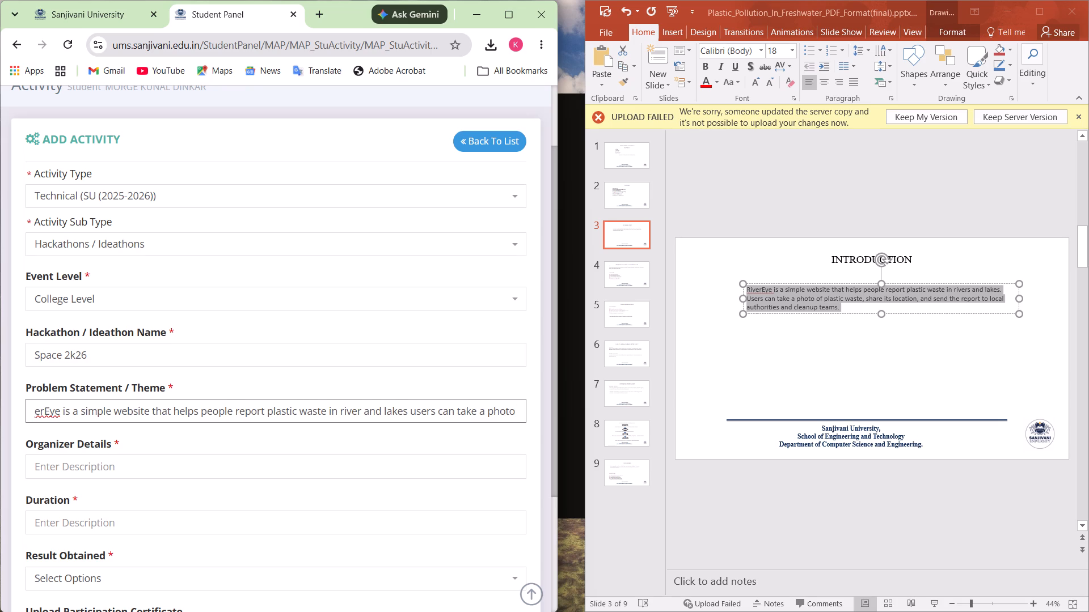
Continue the Problem Statement / Theme with "of plastic waste,".
text(of plastic)
key(space)
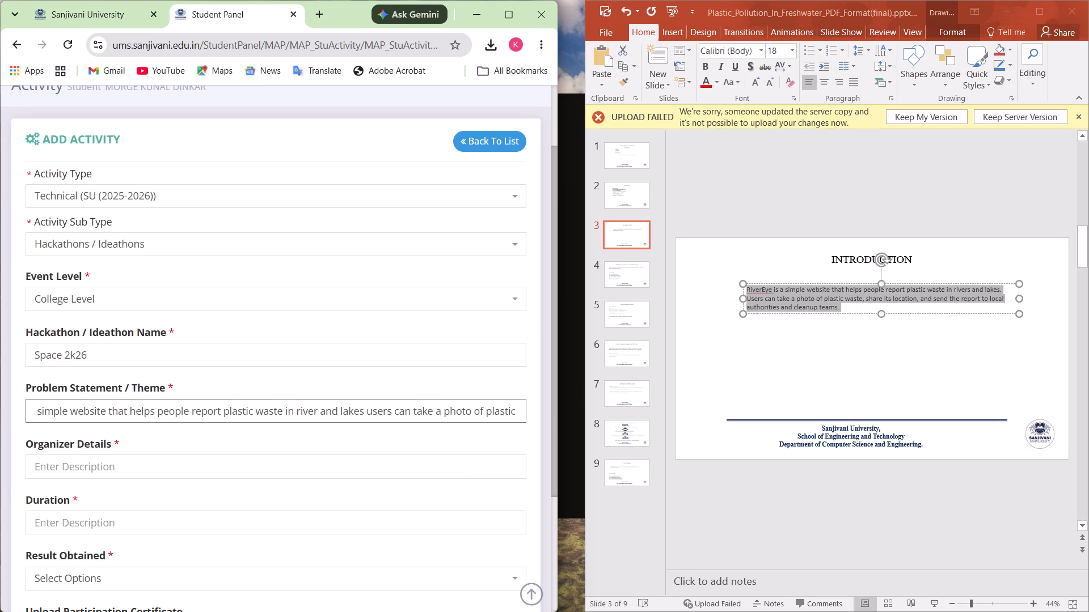
text(wast)
key(e)
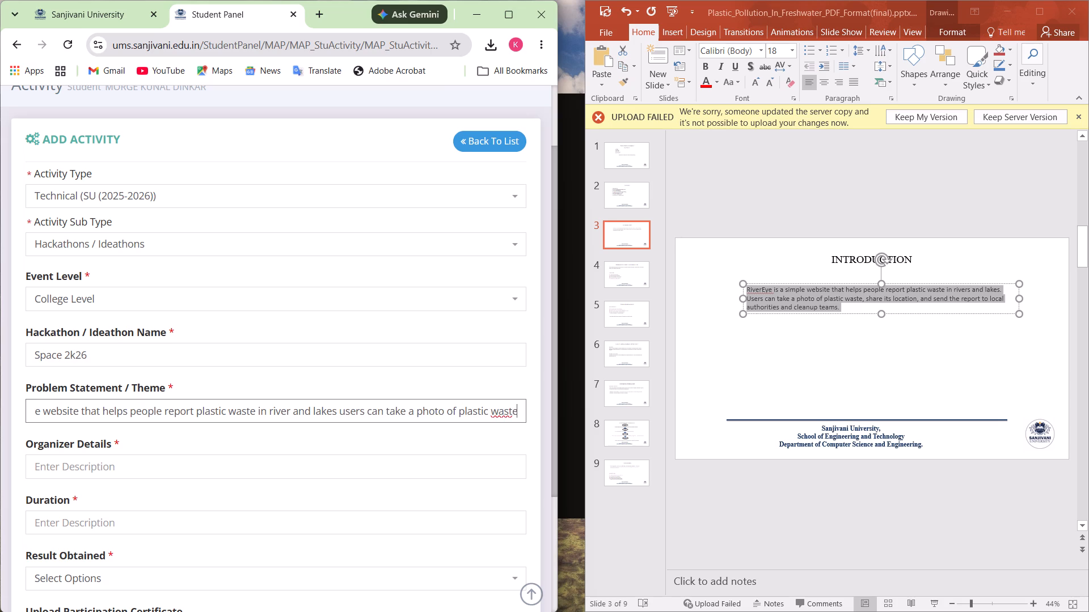
text(,)
key(space)
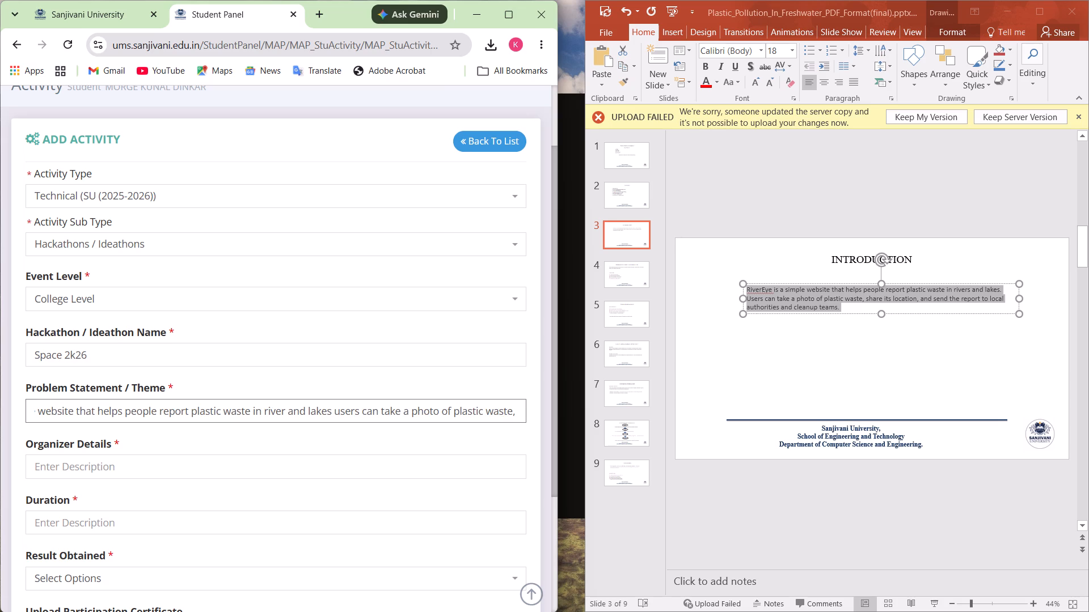
Add "share its location and send the report" to the Problem Statement / Theme.
text(share)
key(space)
key(space)
key(BackSpace)
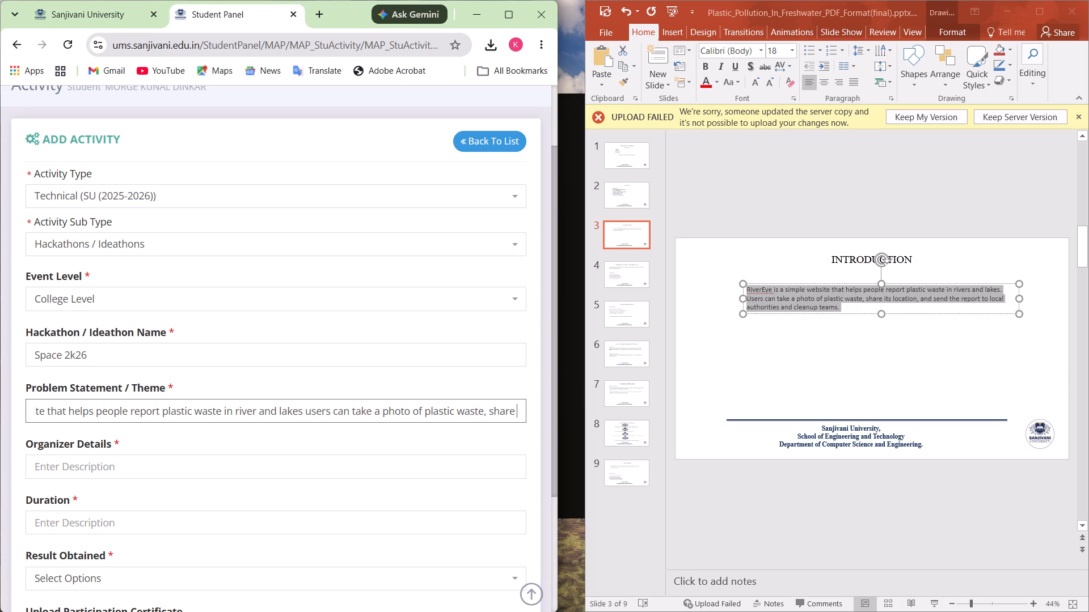
text(its location and send th)
key(space)
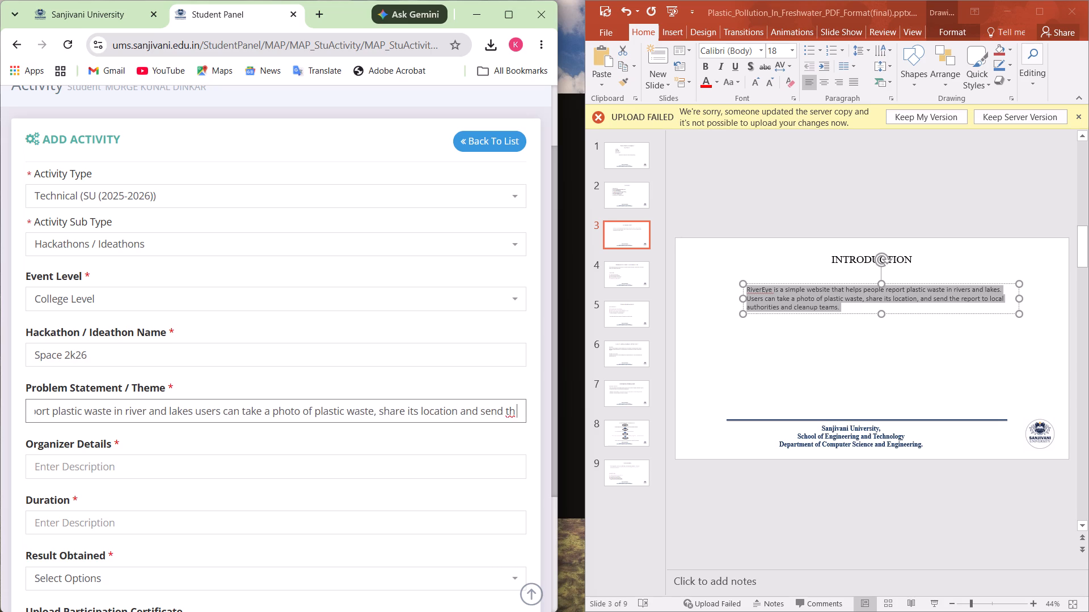
key(BackSpace)
text(e repoe)
key(BackSpace)
text(rt)
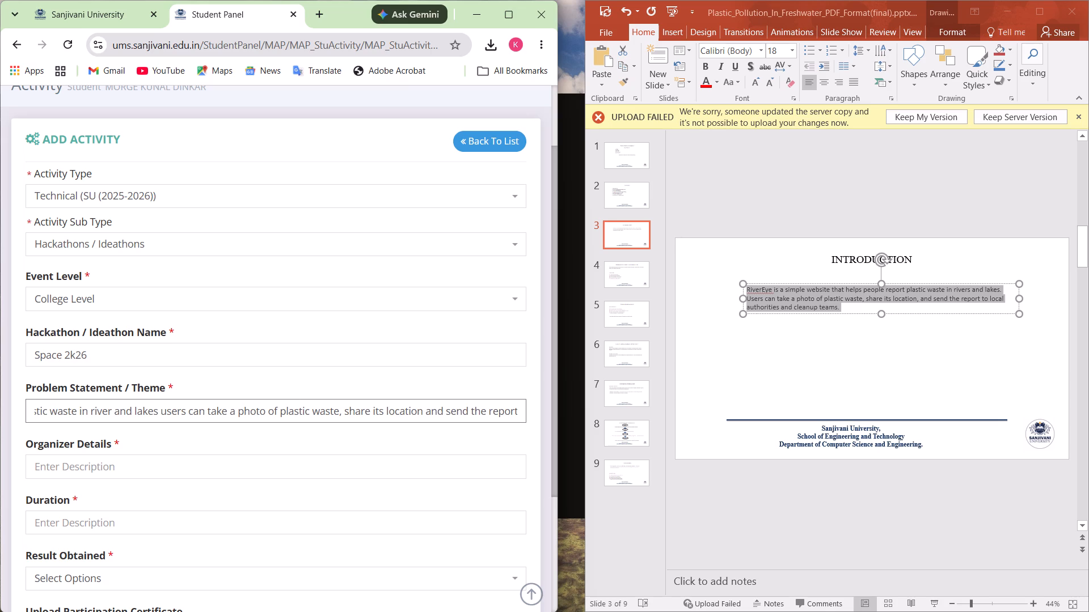
Continue the Problem Statement / Theme with "to local authorities".
key(space)
text(to local anit)
key(BackSpace)
key(BackSpace)
text(ut)
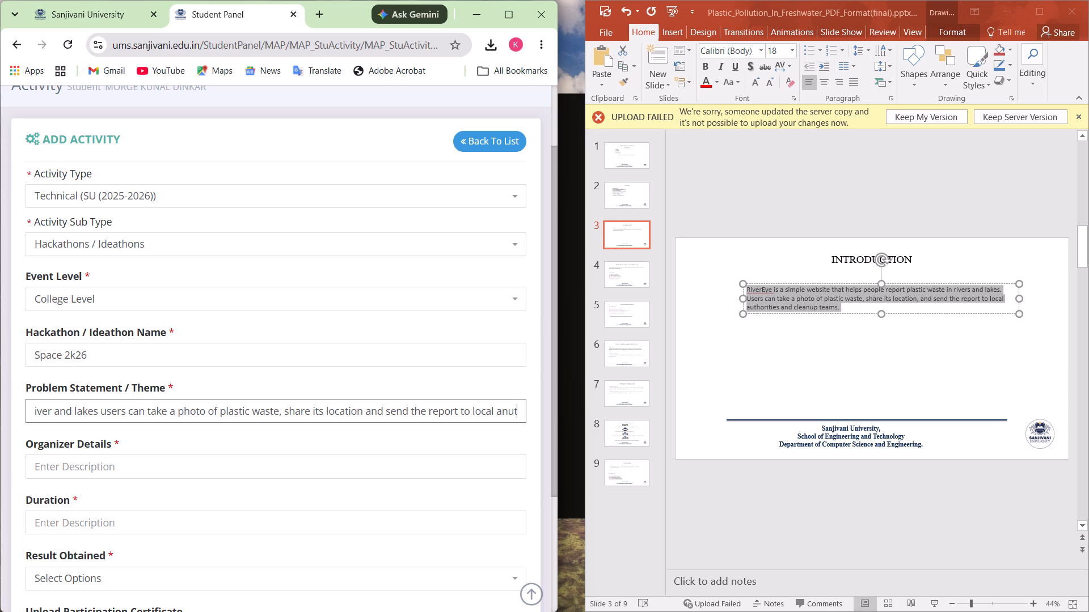
key(BackSpace)
key(BackSpace)
key(BackSpace)
text(utho)
text(ri)
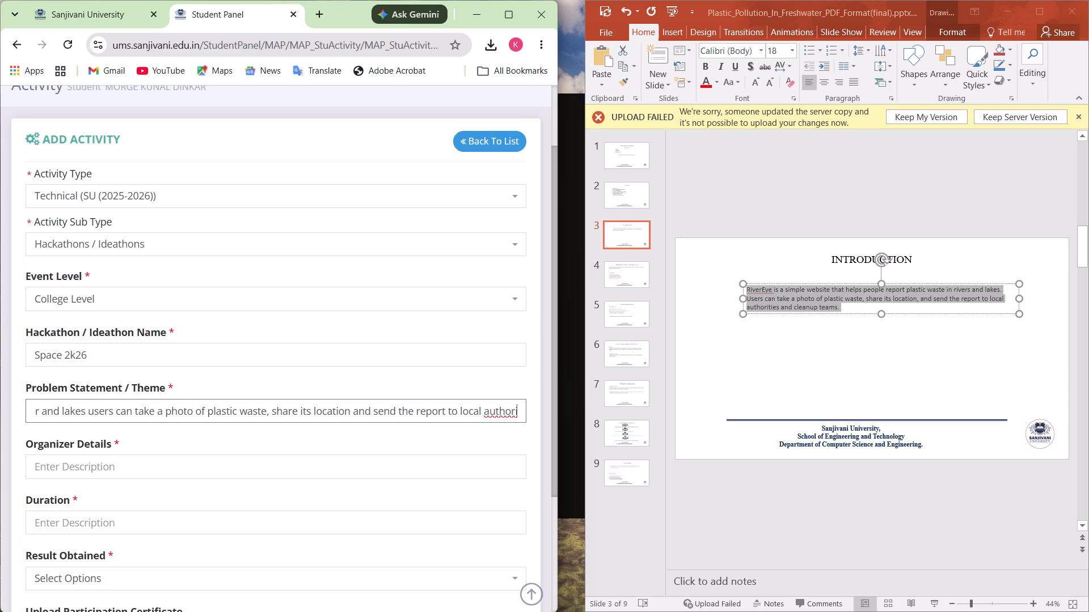
text(ties)
key(space)
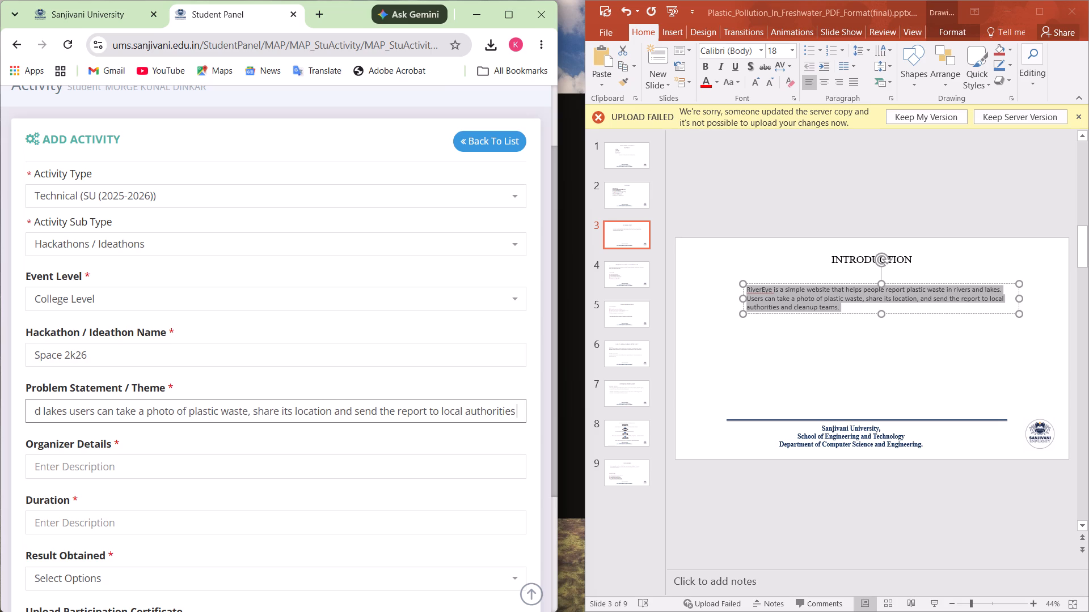
Finish the Problem Statement / Theme with "and clean up teams.".
text(and cle)
text(an up)
key(space)
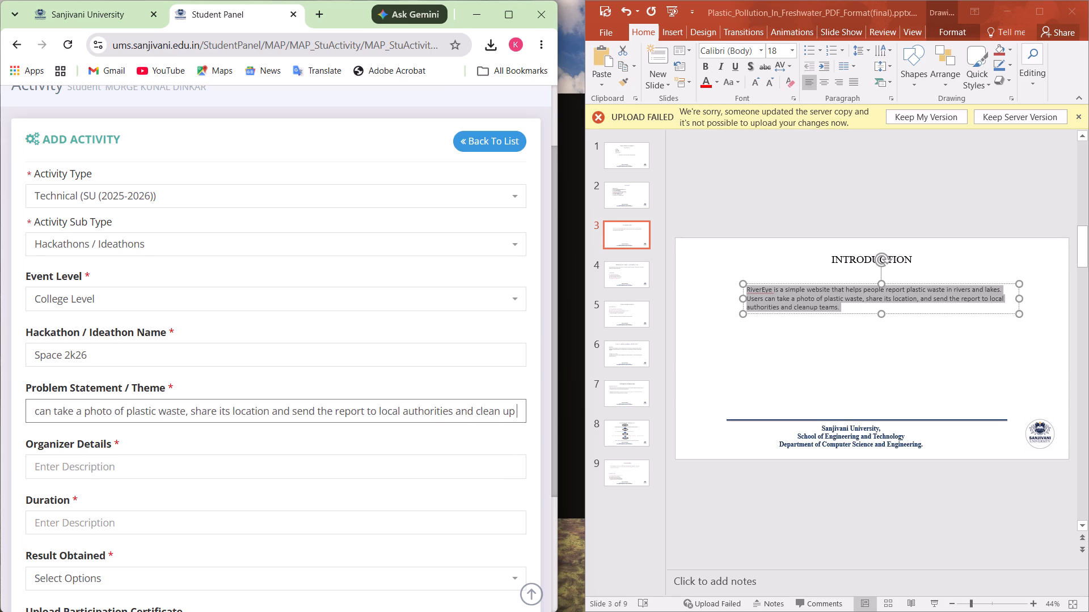
key(BackSpace)
key(BackSpace)
key(BackSpace)
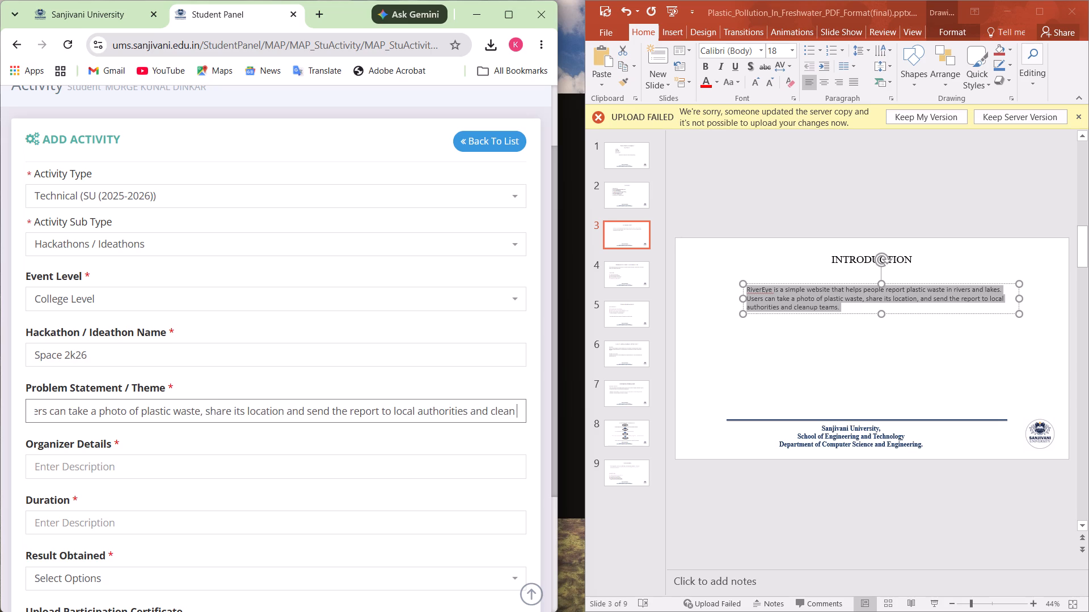
text(up teams)
key(period)
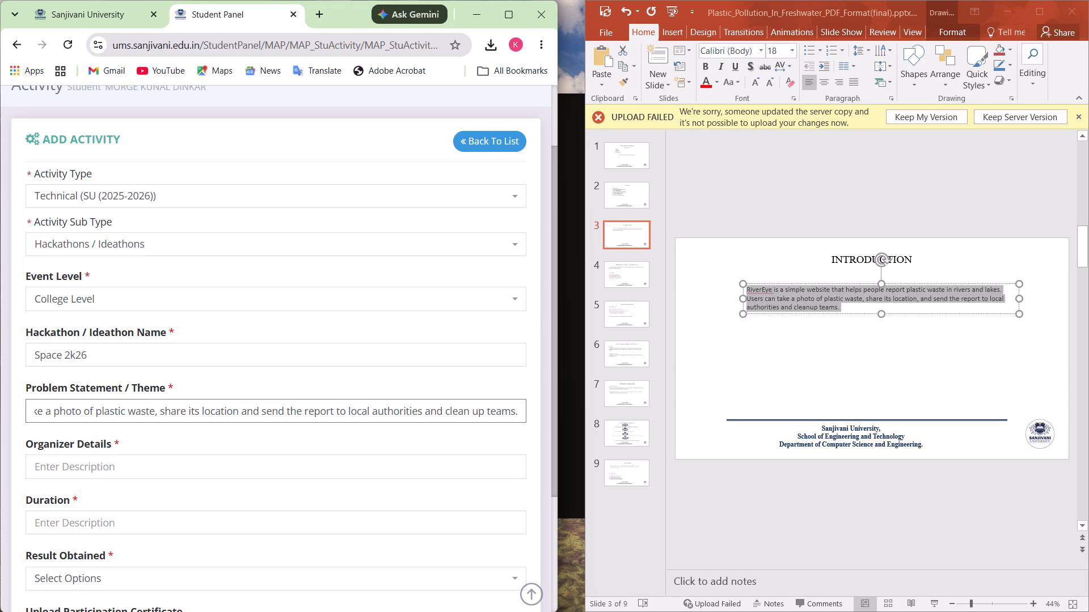
Review the entered Problem Statement / Theme back to its beginning.
key(Left)
key(Left)
key(Left)
key(Left)
key(Left)
key(Left)
key(Left)
key(Left)
key(Left)
key(Left)
key(Left)
key(Left)
key(Left)
key(Left)
key(Left)
key(Left)
key(Left)
key(Left)
key(Left)
key(Left)
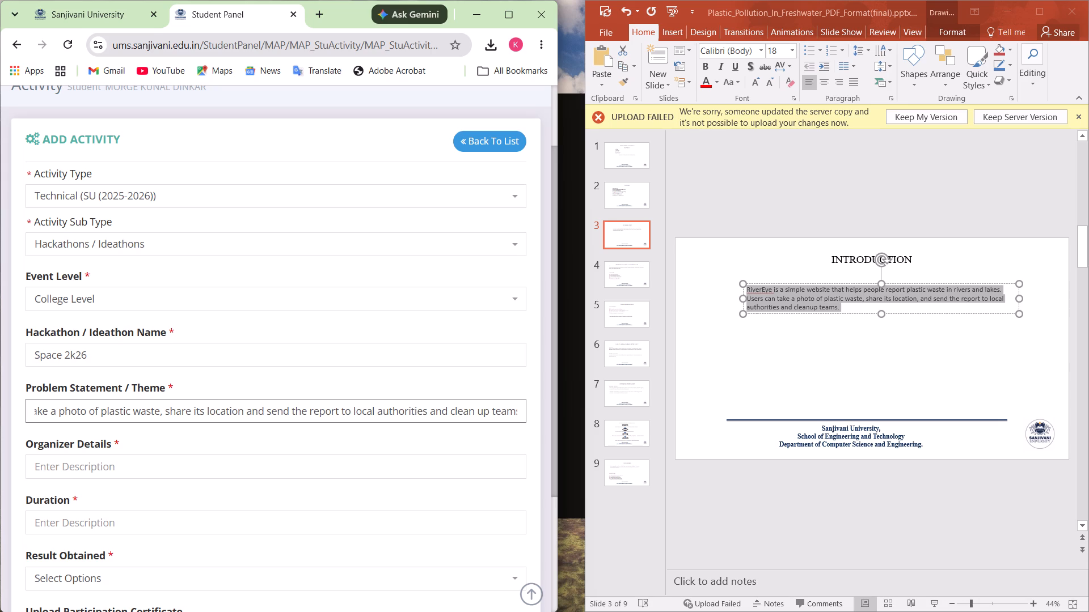
scroll(141, 417, right, 12)
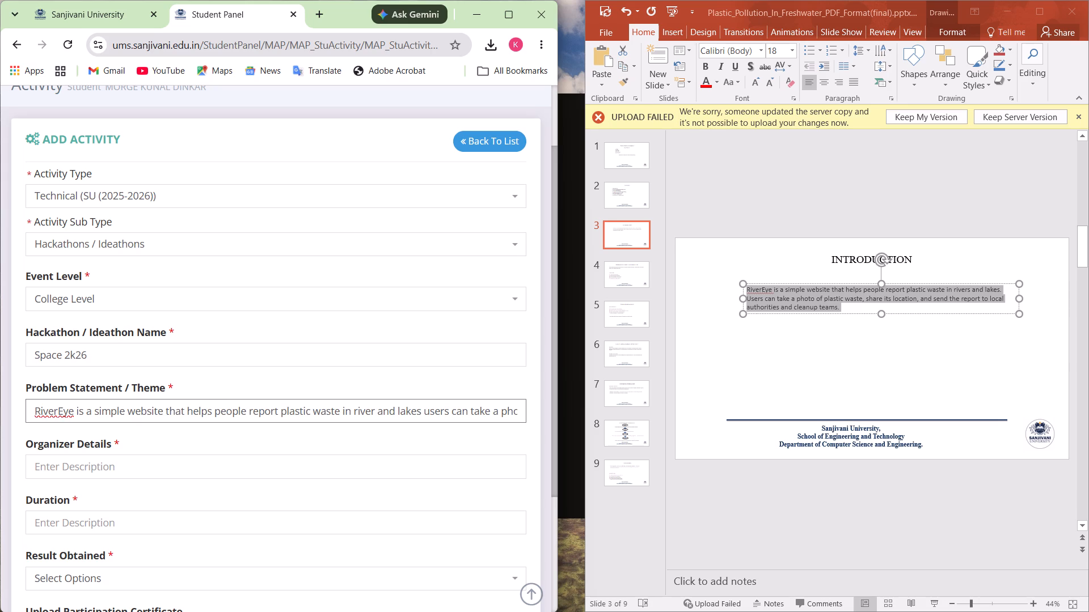
Set the Result Obtained to Participation.
click(93, 478)
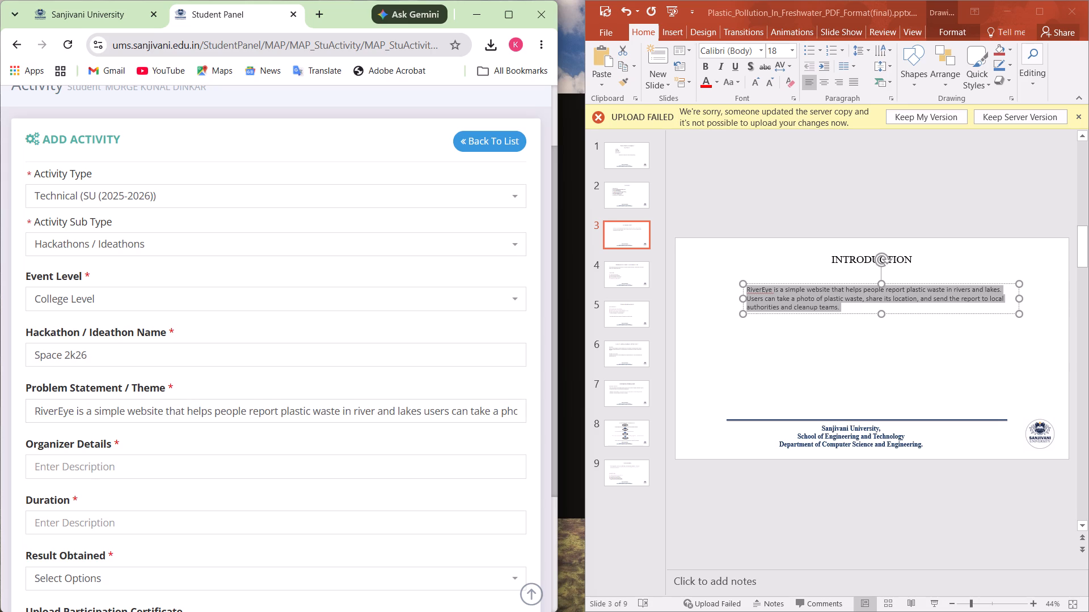
click(95, 464)
scroll(95, 464, down, 2)
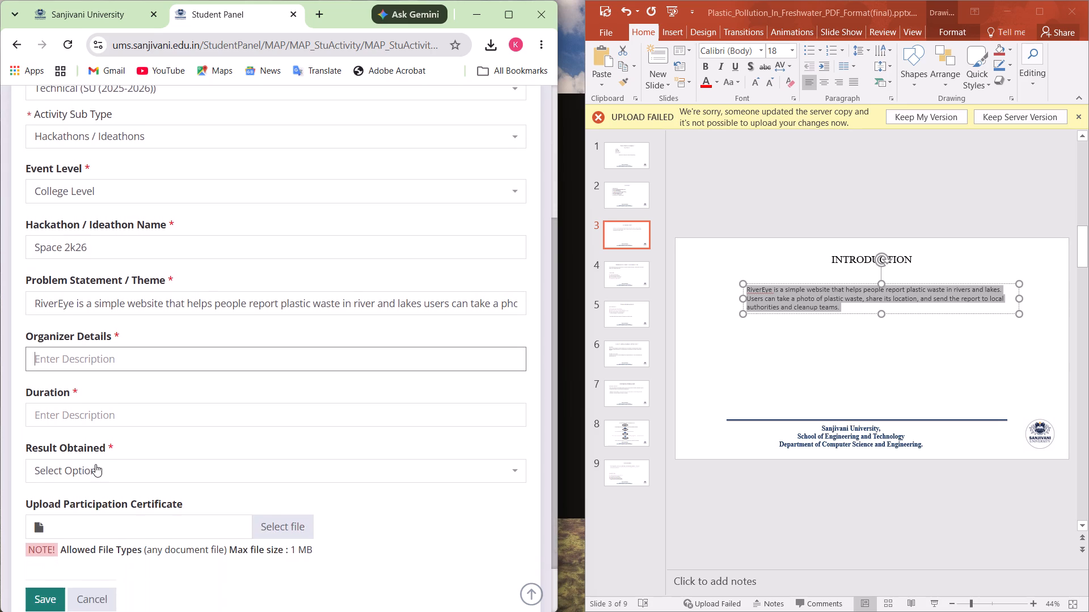
scroll(95, 464, down, 1)
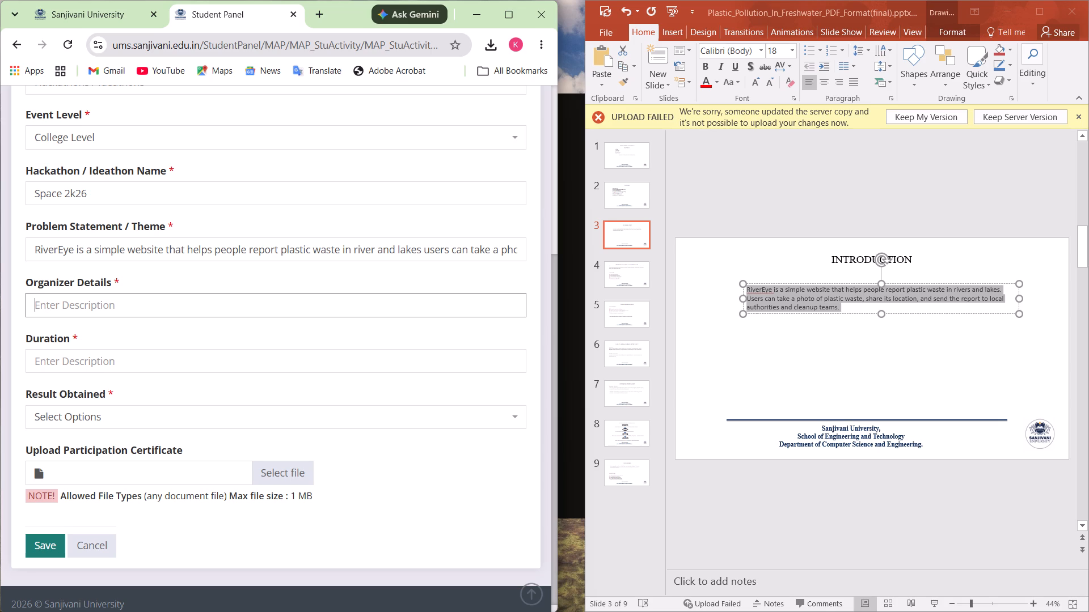
click(116, 357)
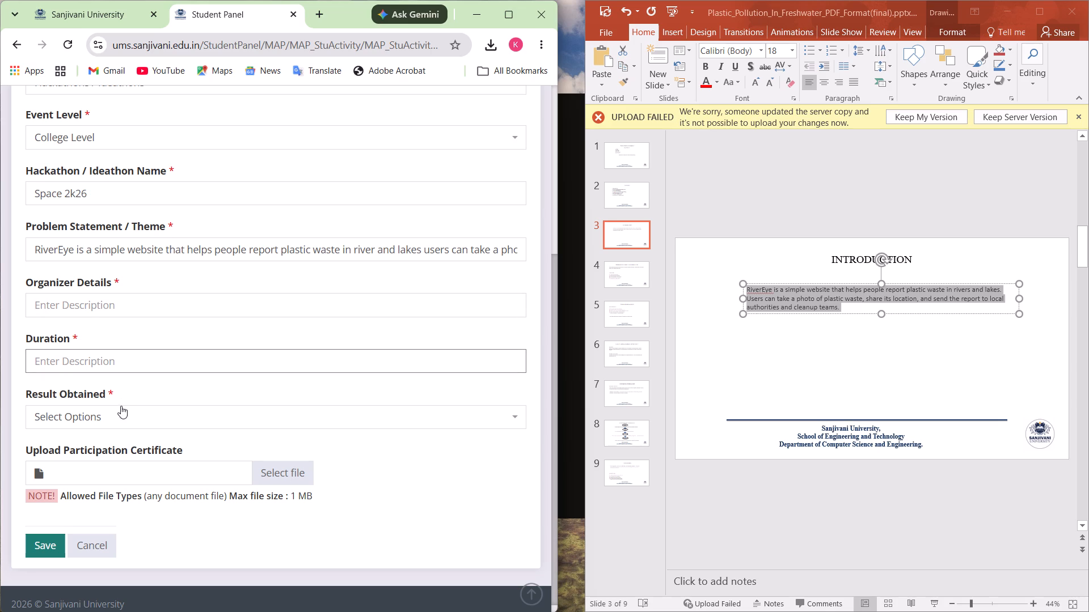
click(121, 415)
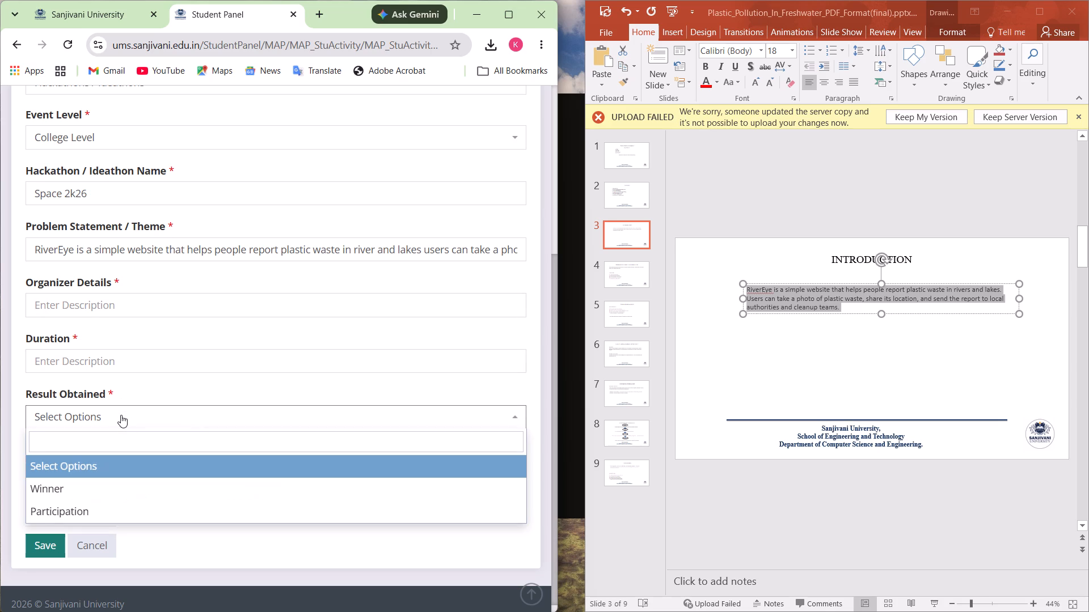
click(104, 508)
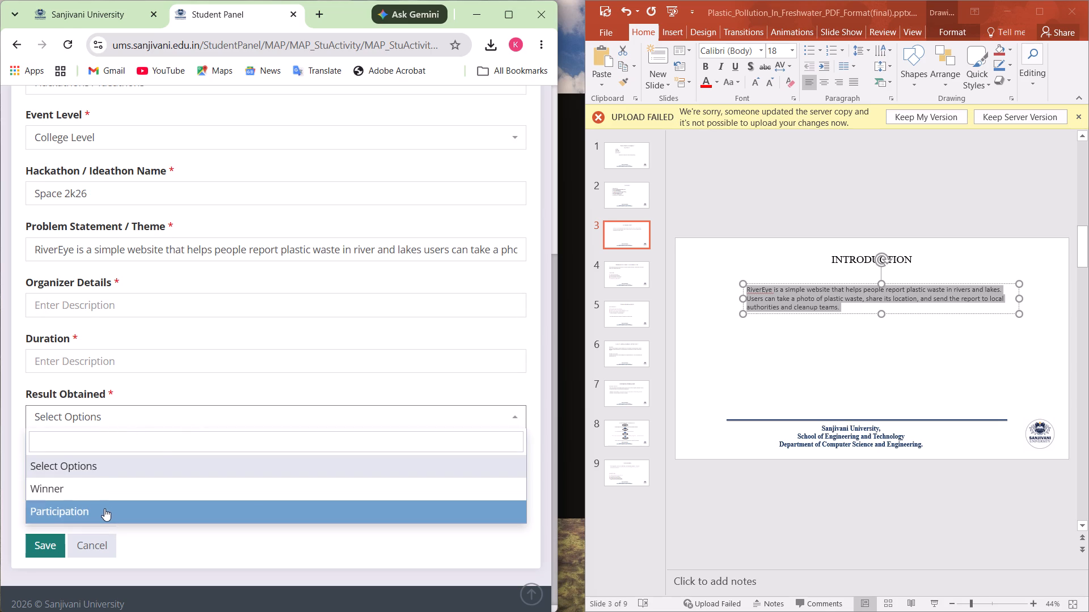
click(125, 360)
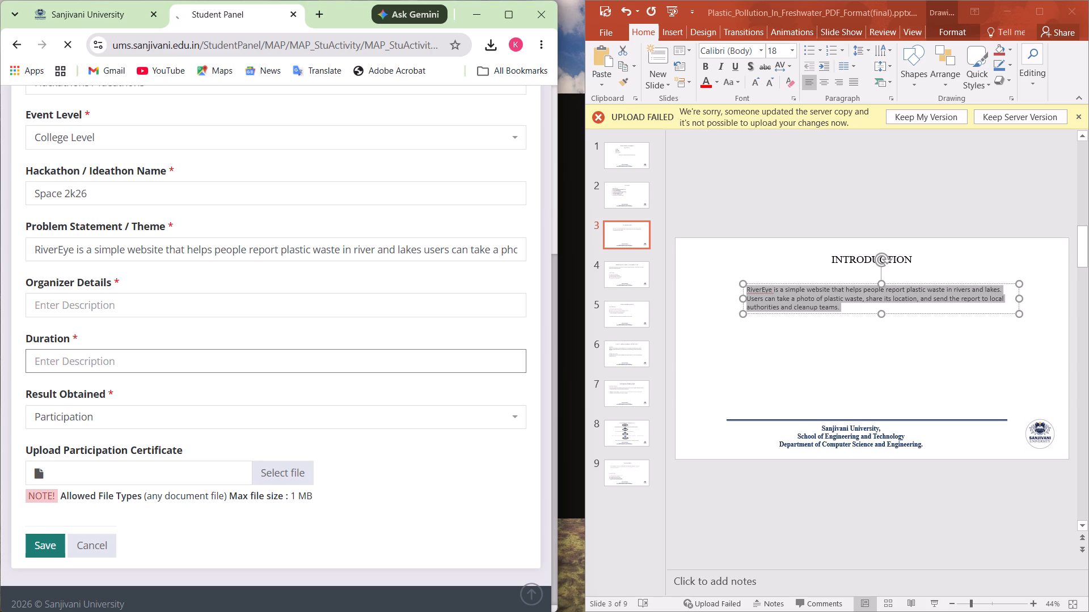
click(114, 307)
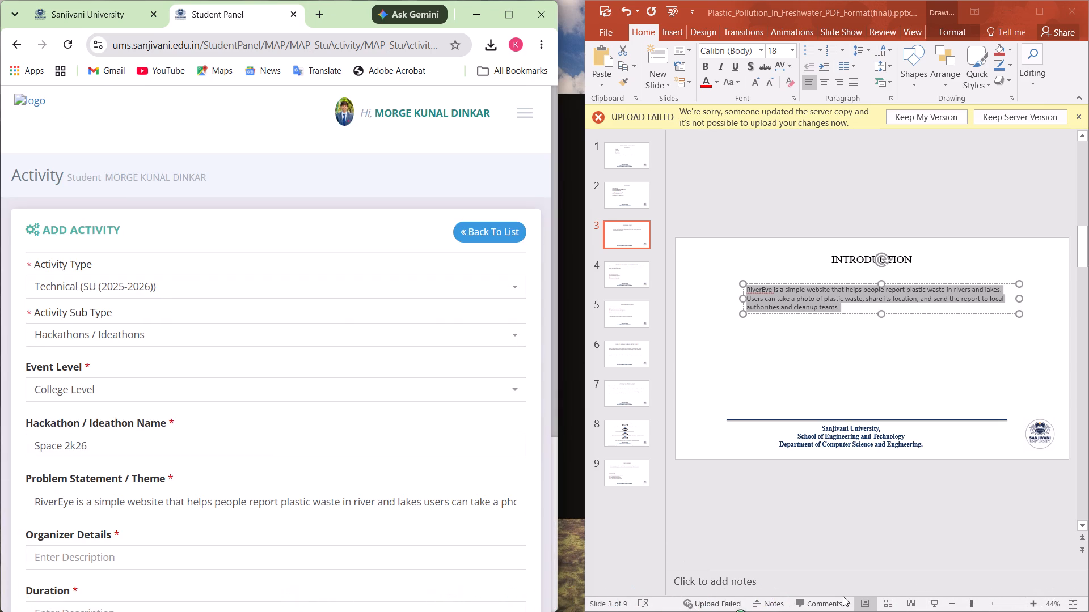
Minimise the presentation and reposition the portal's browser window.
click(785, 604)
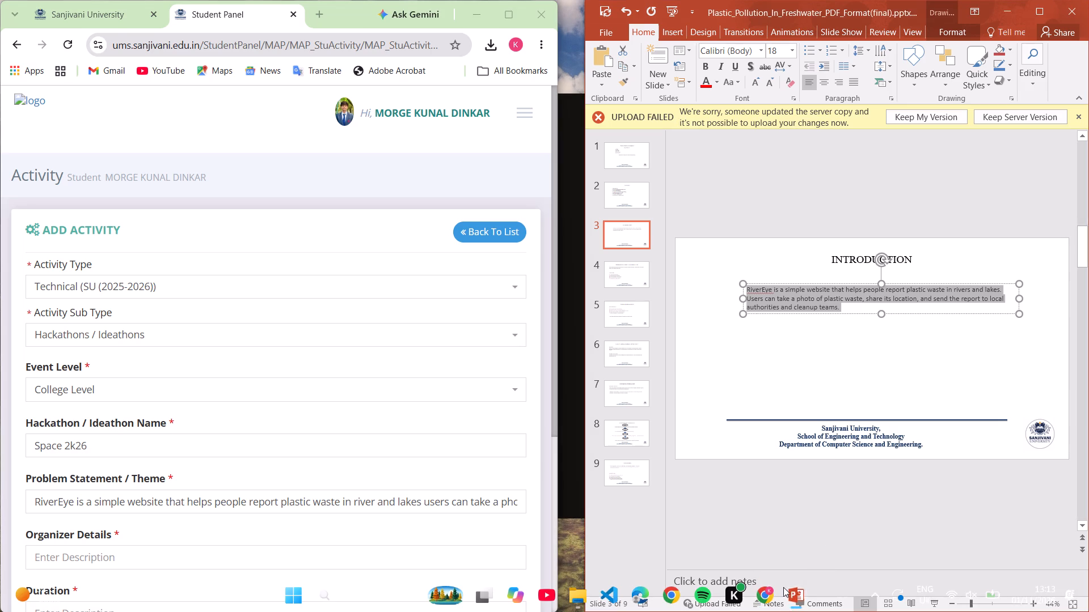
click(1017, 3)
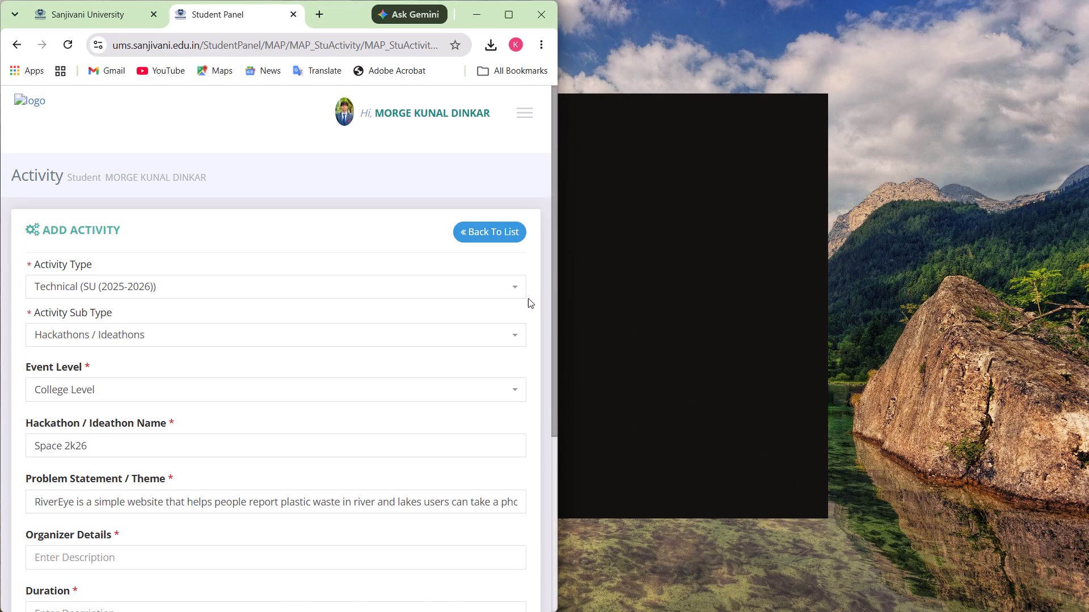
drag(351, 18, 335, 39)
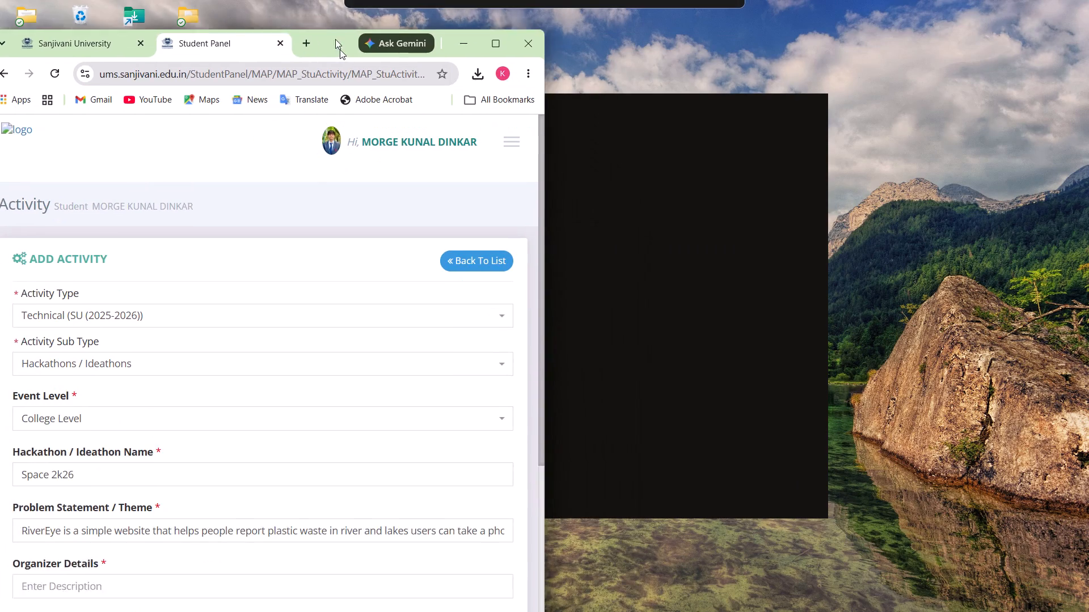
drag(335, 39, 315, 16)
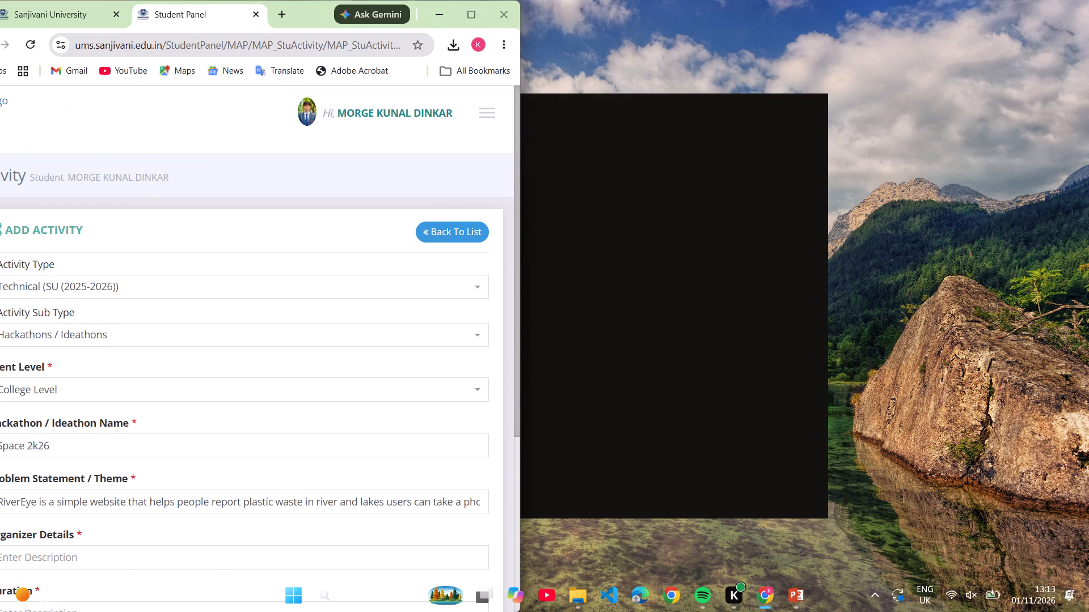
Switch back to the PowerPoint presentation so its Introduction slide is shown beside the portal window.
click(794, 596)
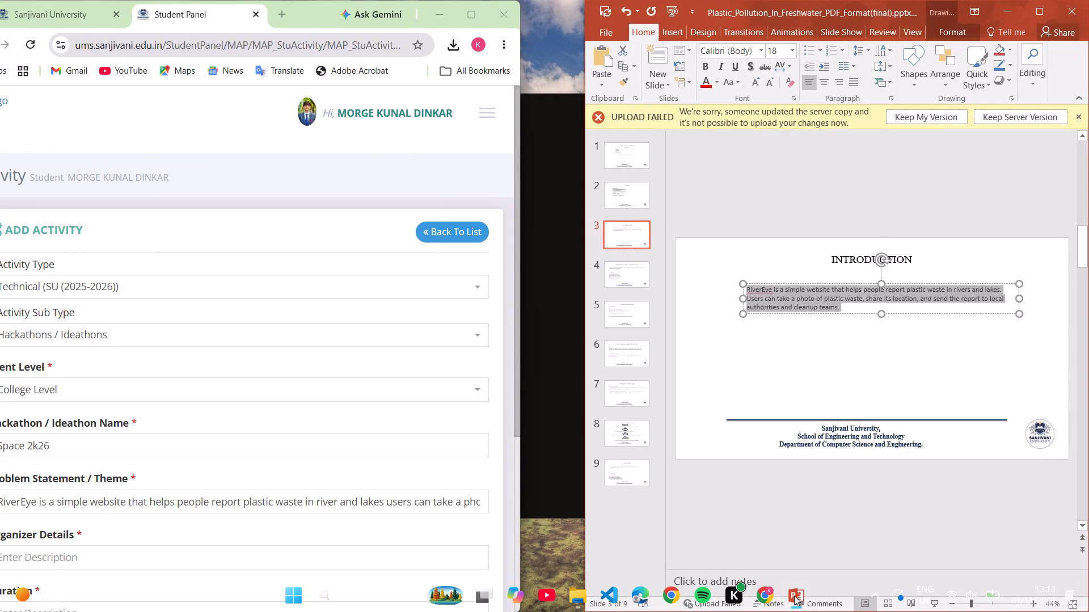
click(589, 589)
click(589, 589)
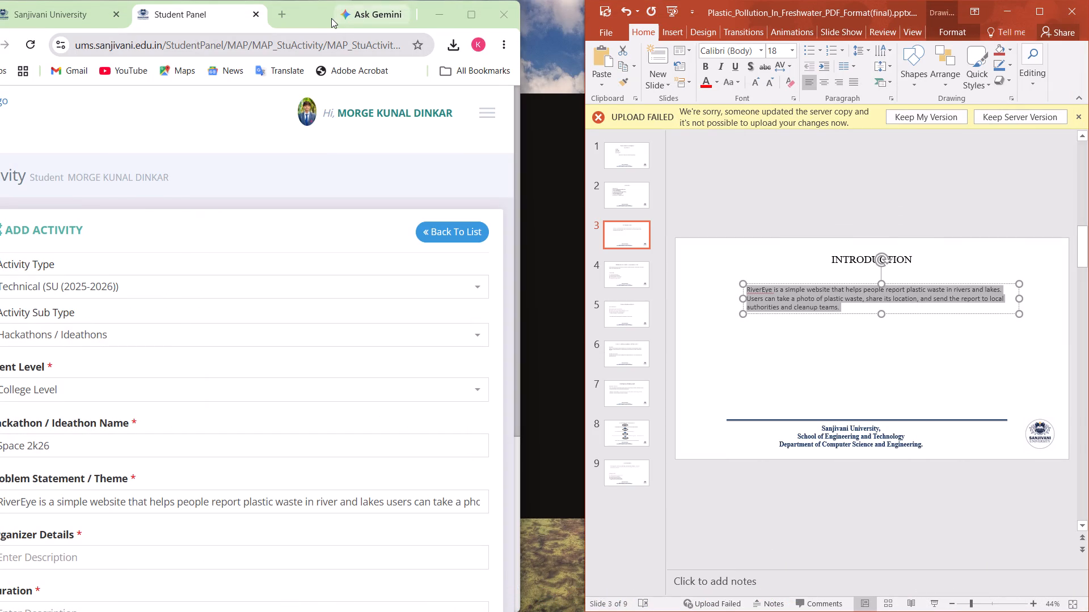
Snap the portal's browser window beside the PowerPoint presentation, giving it more than half of the screen width.
drag(317, 14, 336, 16)
drag(336, 16, 391, 58)
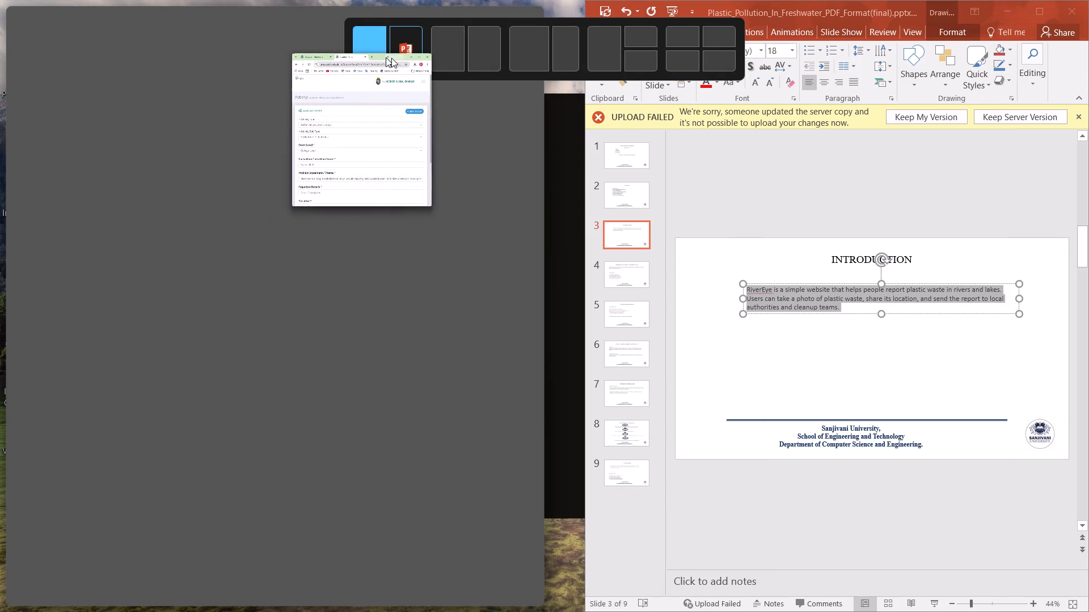
drag(391, 58, 558, 48)
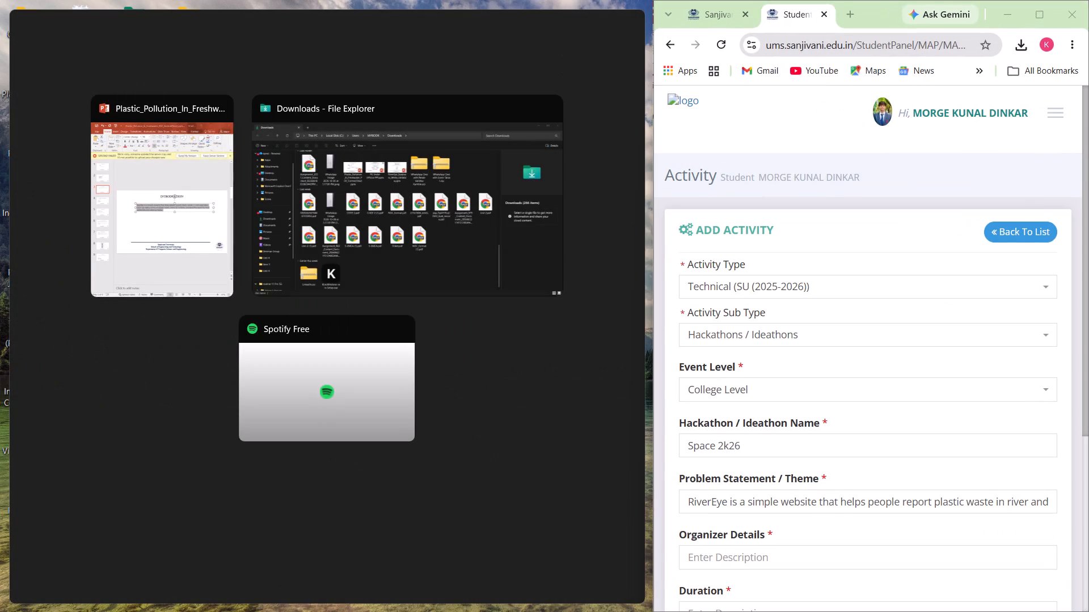
drag(868, 23, 455, 1)
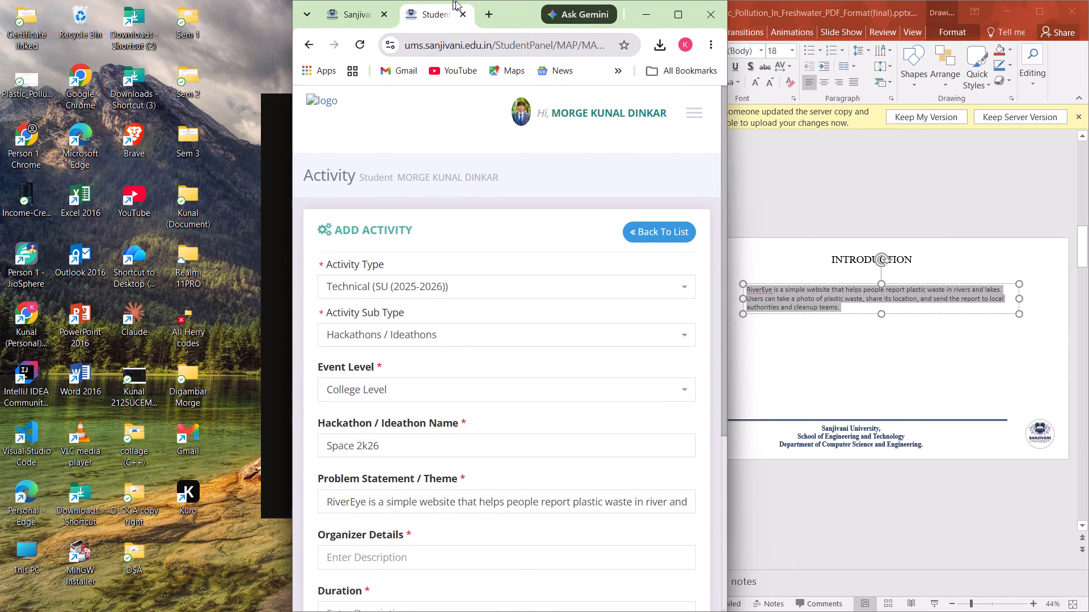
drag(455, 1, 439, 7)
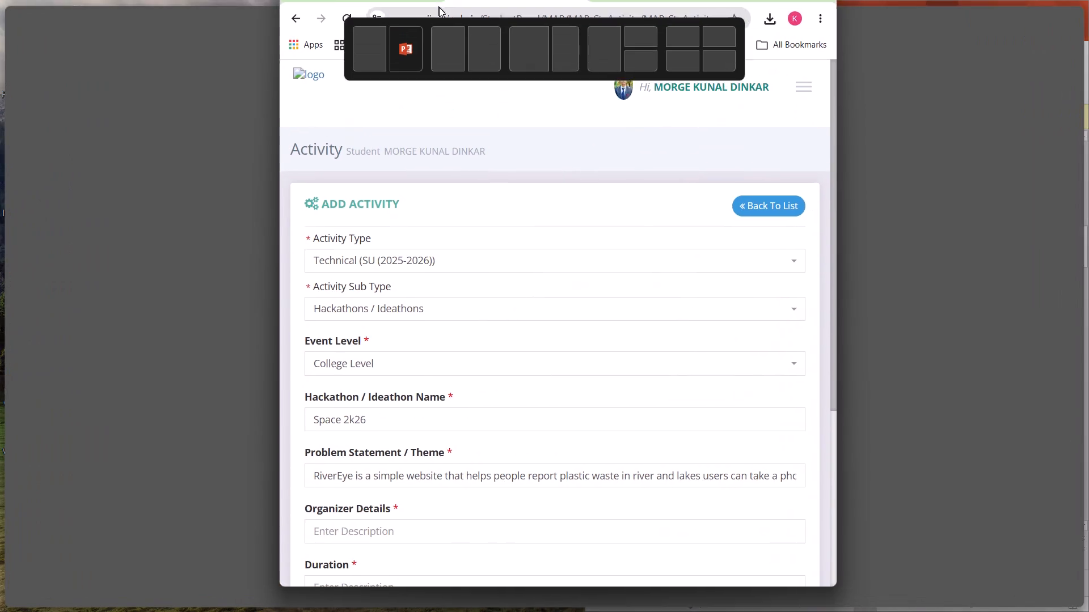
drag(439, 7, 524, 53)
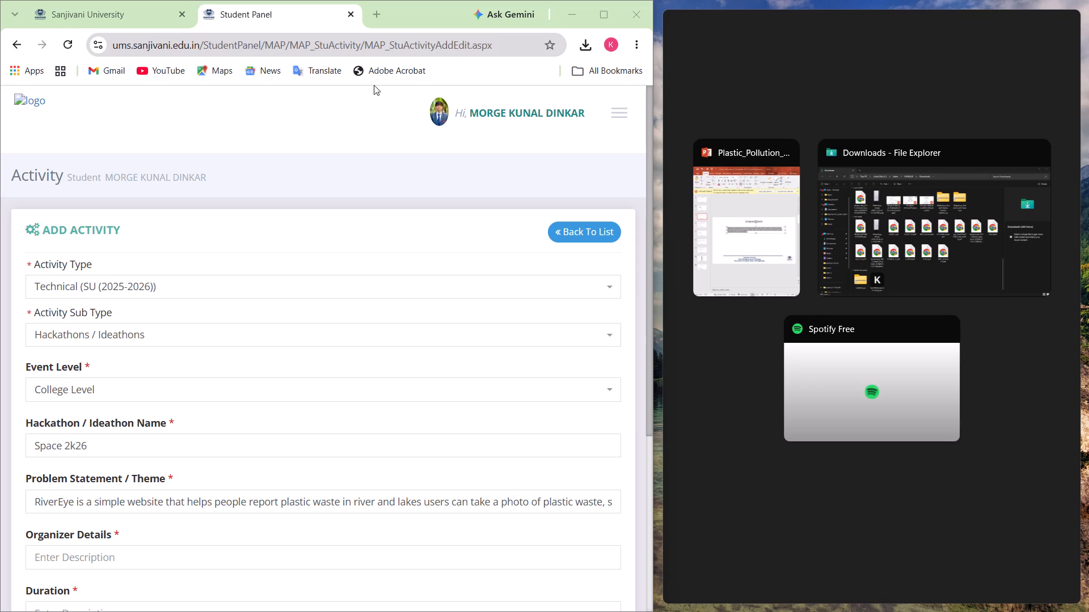
Enter "Sanjivani Collage Structureal Department" as the Organizer Details of the activity.
scroll(285, 371, down, 3)
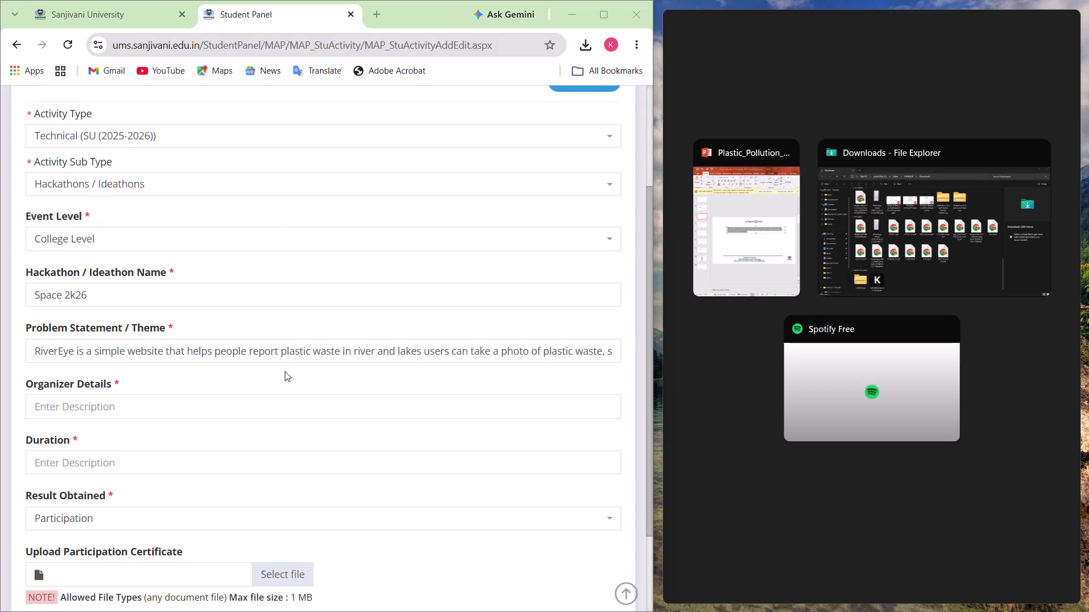
click(272, 398)
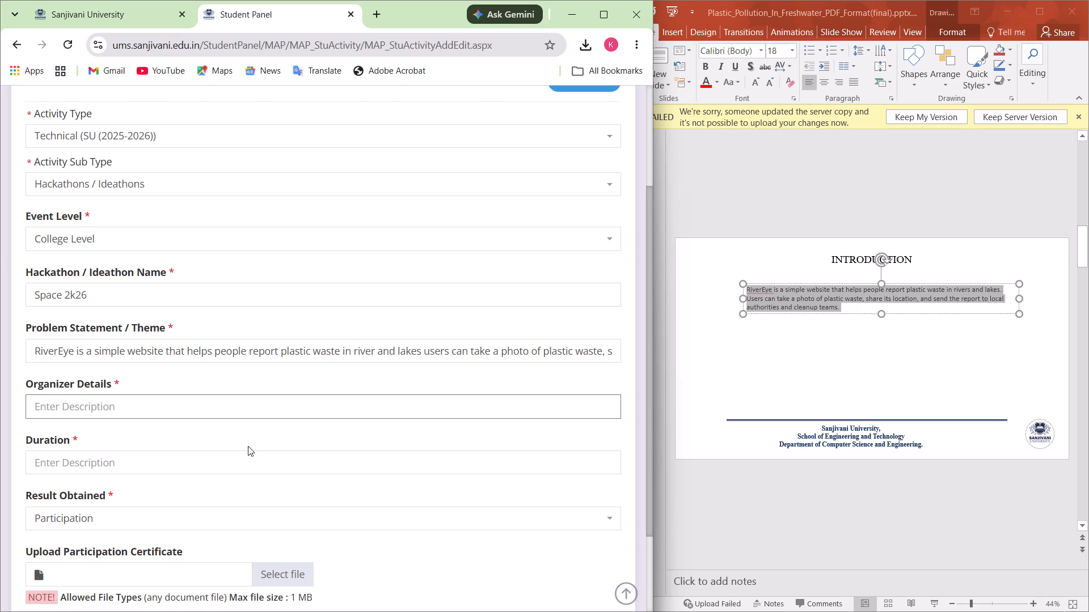
text(sanji)
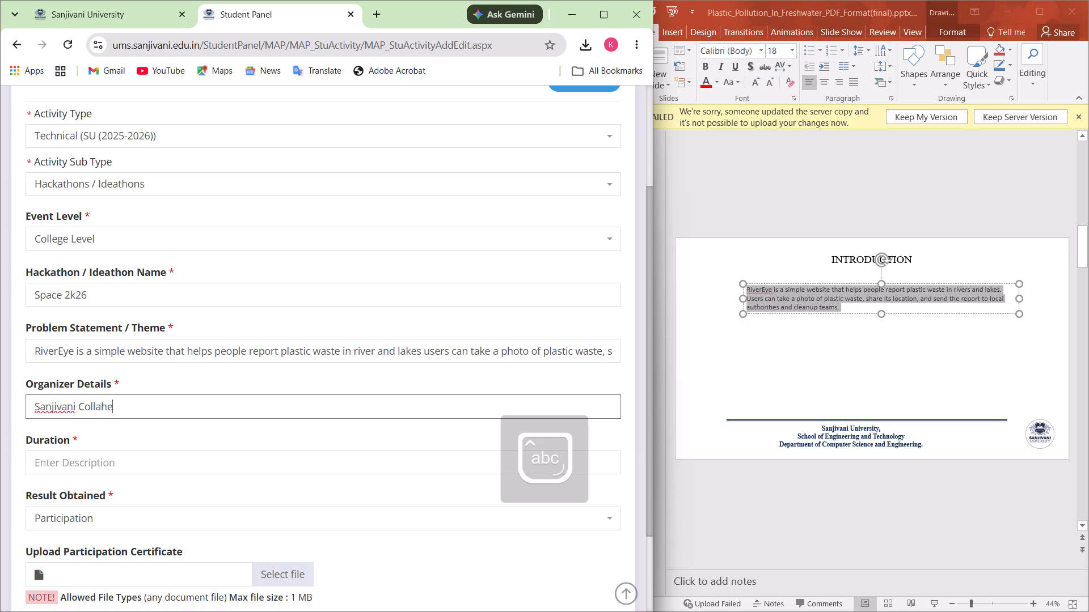
key(BackSpace)
key(BackSpace)
text(tru)
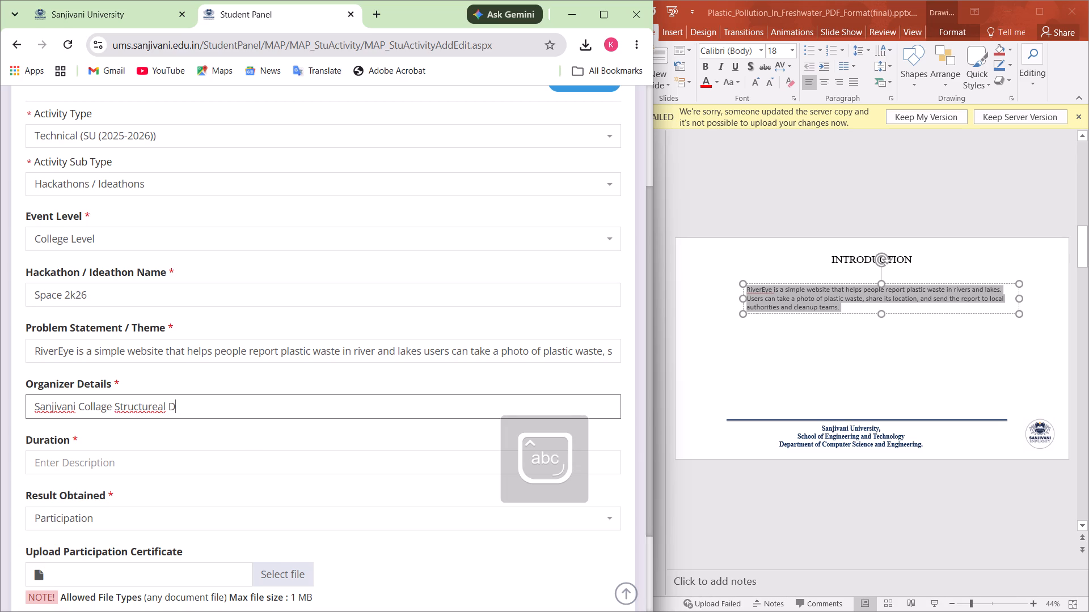
text(epartem)
key(BackSpace)
key(BackSpace)
text(ment)
key(space)
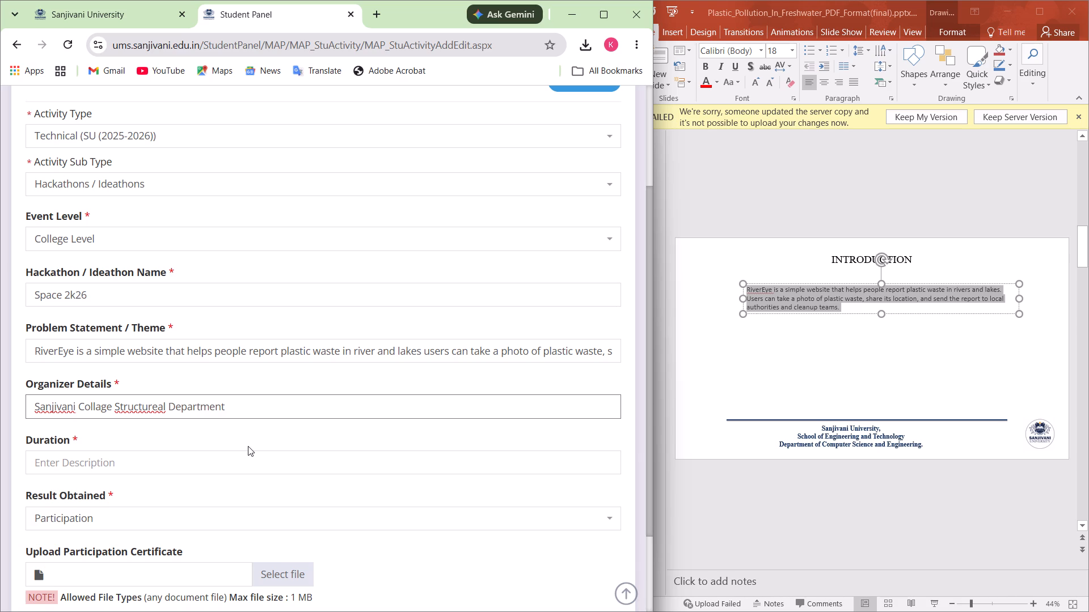
Change the activity's Event Level to National Level.
scroll(248, 446, up, 2)
scroll(248, 446, down, 1)
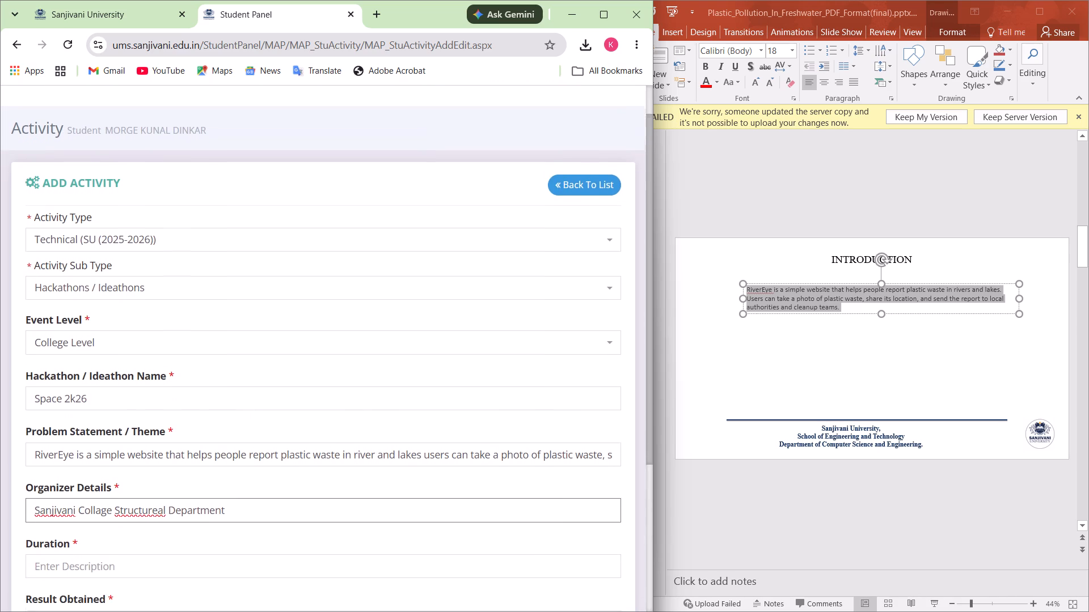
scroll(248, 446, down, 3)
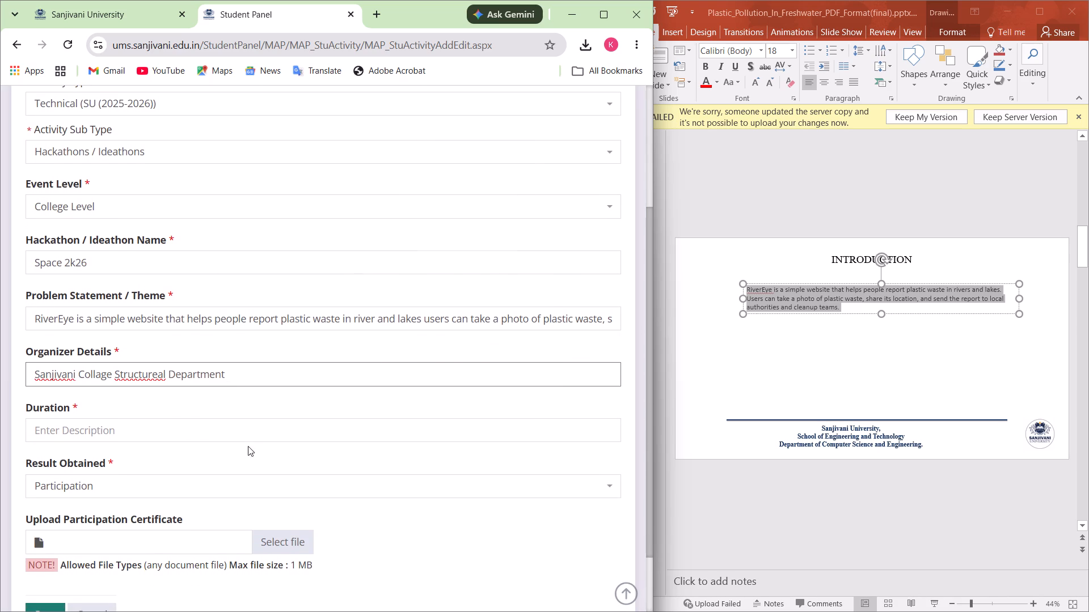
click(402, 209)
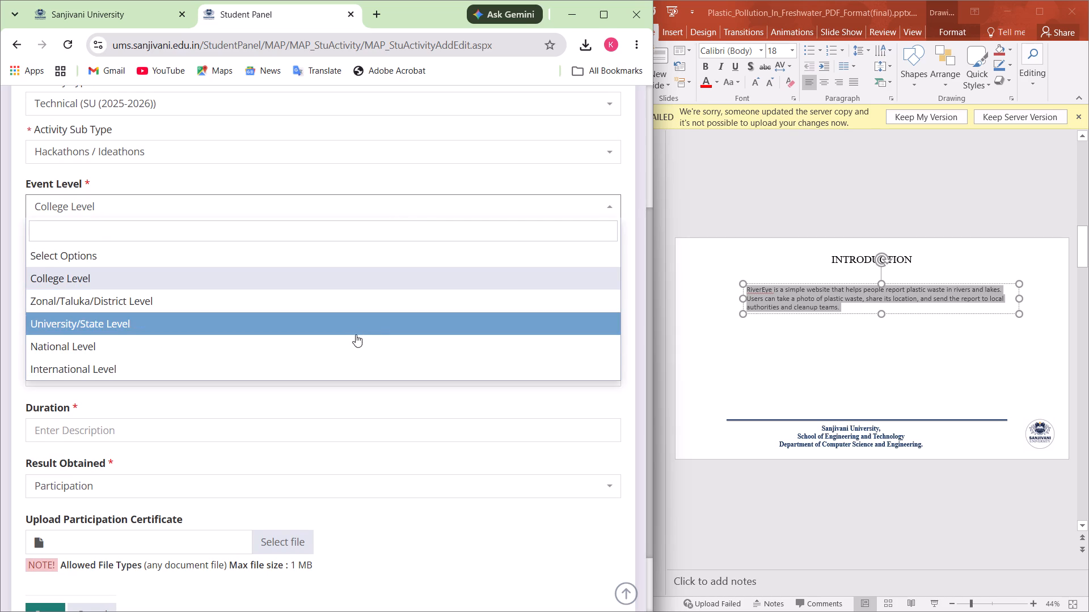
click(351, 347)
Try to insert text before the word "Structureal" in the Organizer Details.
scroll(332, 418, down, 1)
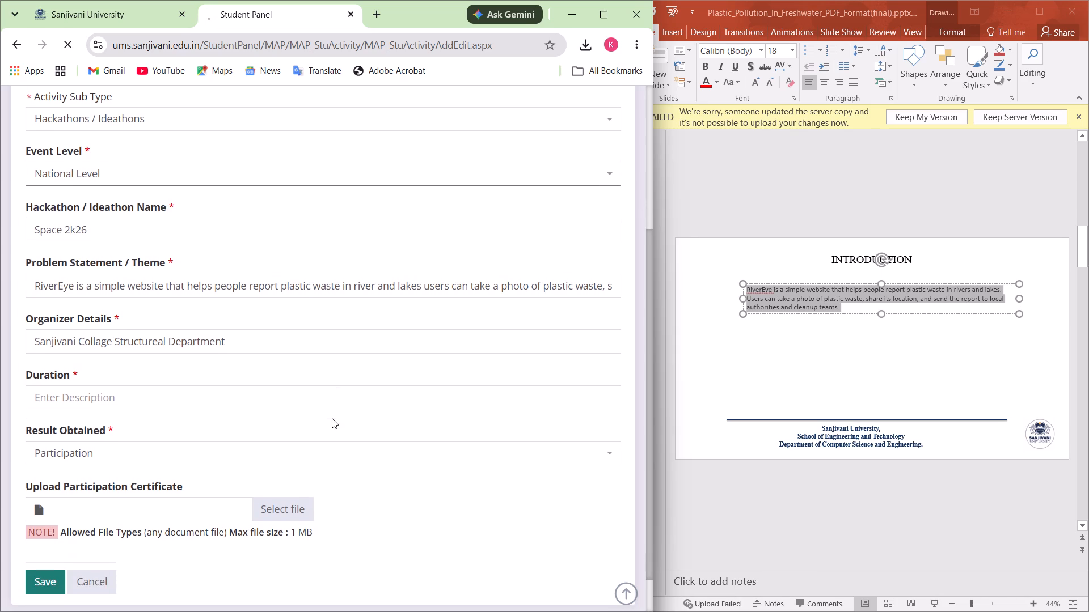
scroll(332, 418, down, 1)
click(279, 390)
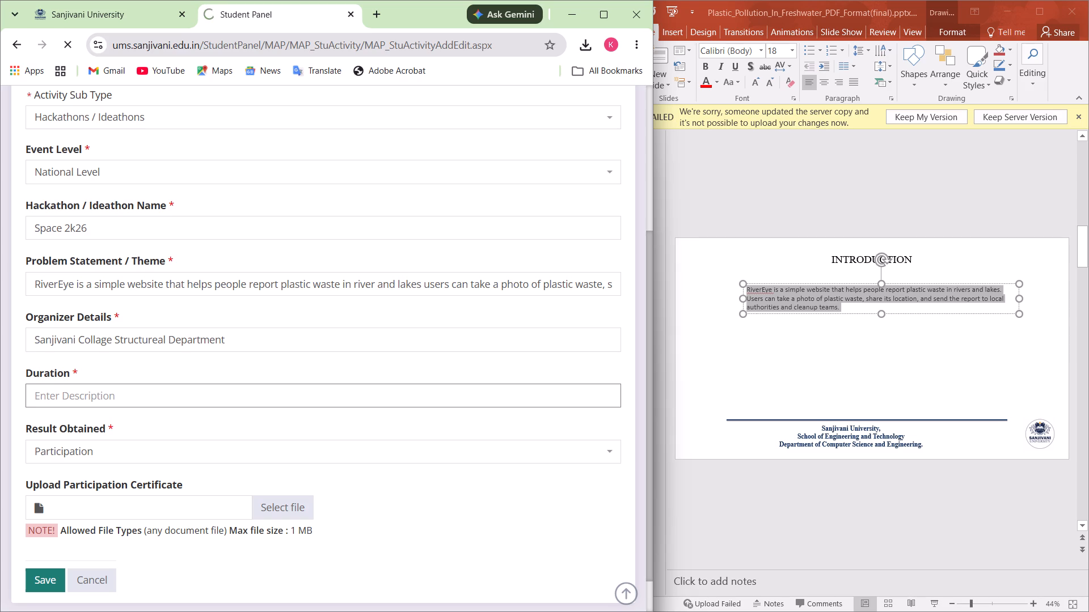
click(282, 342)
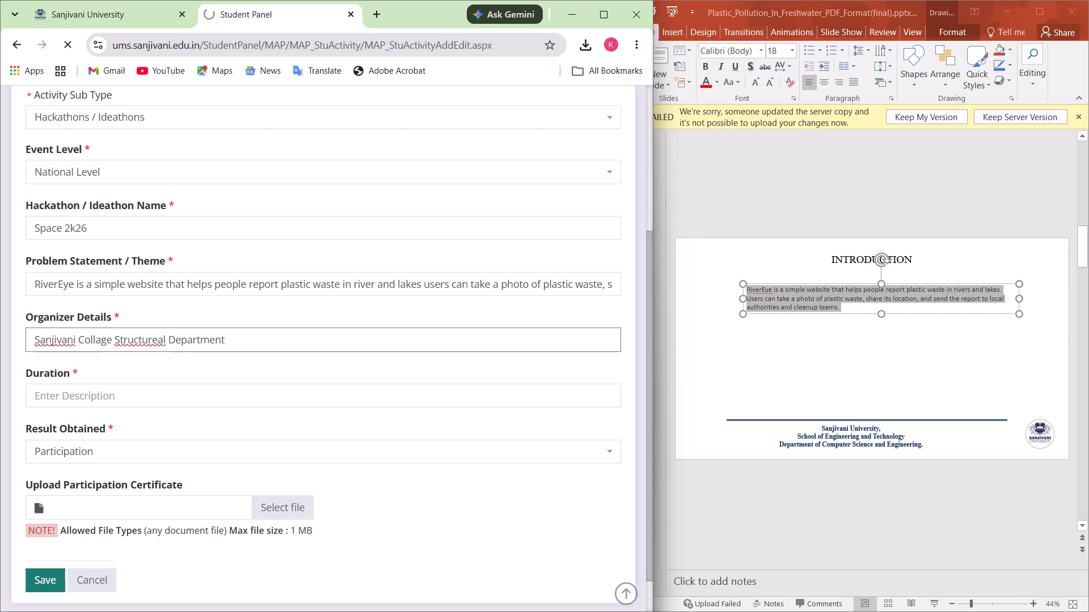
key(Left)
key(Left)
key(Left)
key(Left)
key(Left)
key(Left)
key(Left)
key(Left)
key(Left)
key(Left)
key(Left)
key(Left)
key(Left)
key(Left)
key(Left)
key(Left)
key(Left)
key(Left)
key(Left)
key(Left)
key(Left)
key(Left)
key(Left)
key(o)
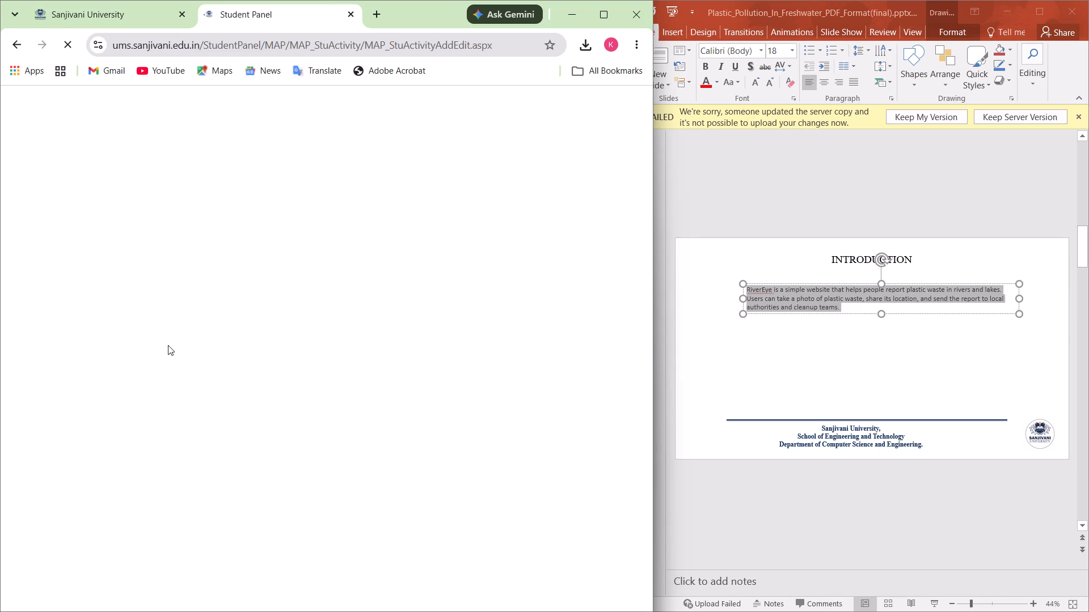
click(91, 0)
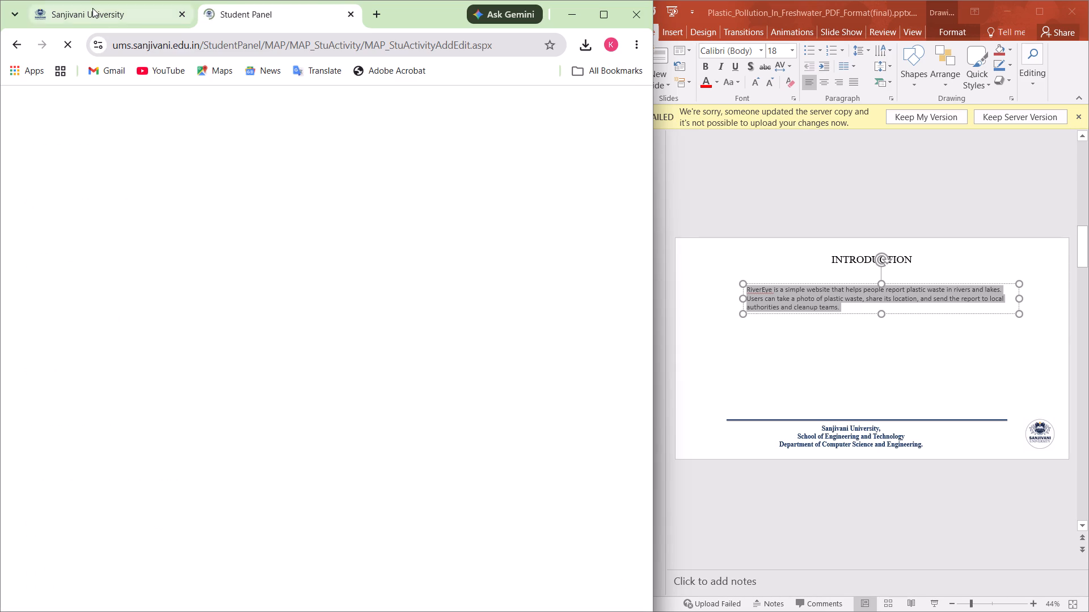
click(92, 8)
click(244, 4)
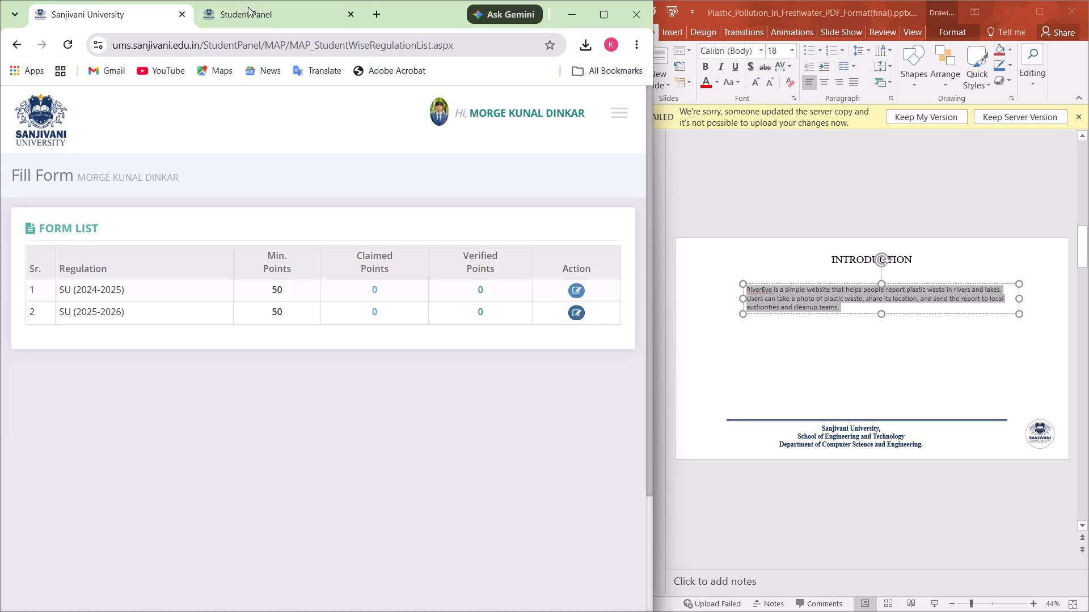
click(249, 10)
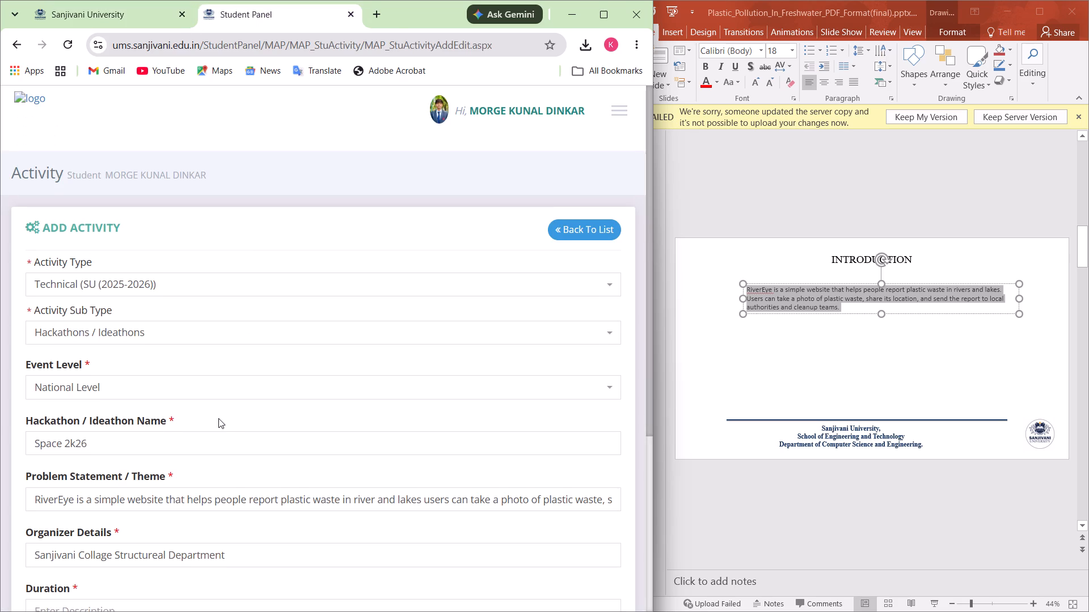
Insert "of Engineering Department of" before "Structureal" in the Organizer Details.
click(115, 552)
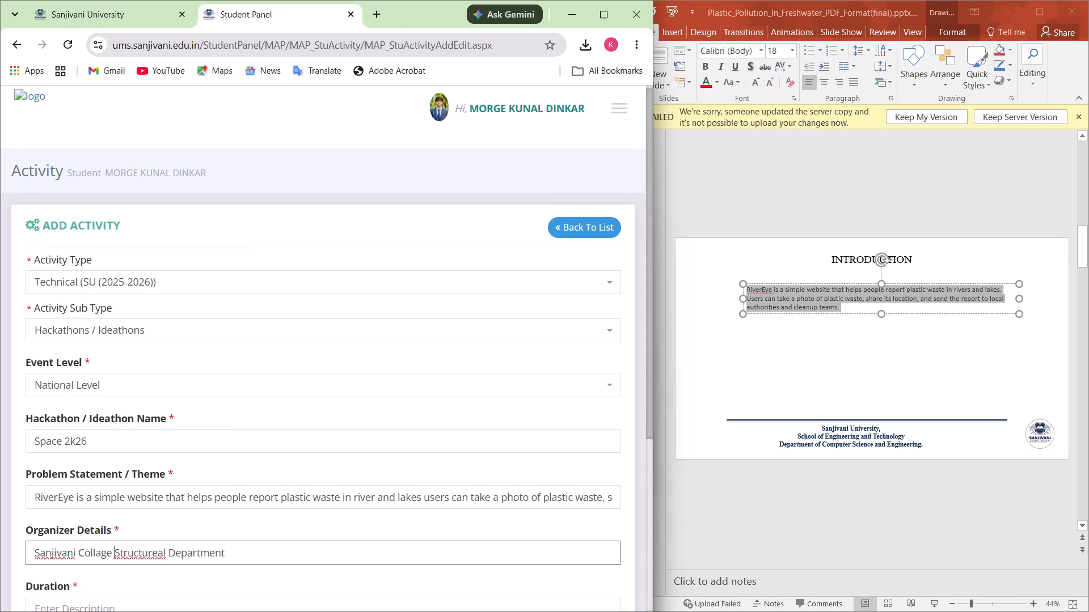
text(of)
key(space)
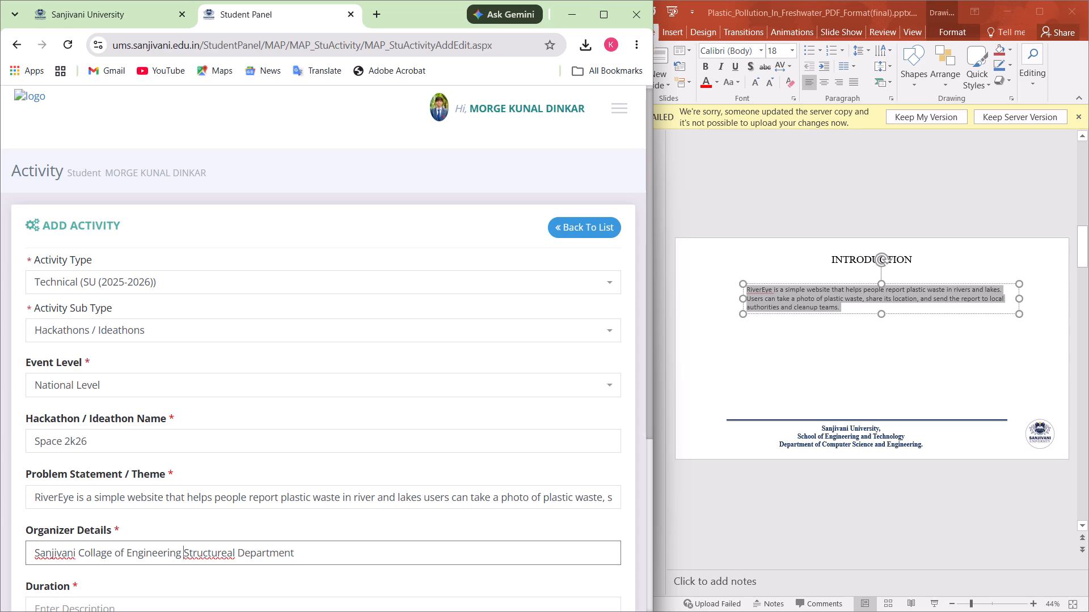
text(partment o)
key(BackSpace)
text(of)
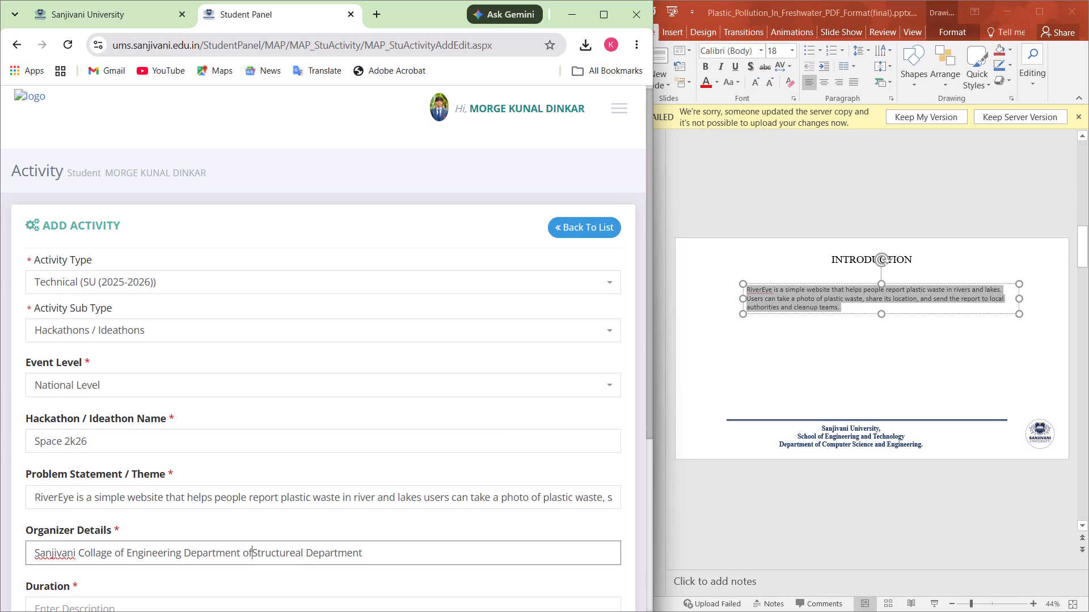
key(space)
Correct the misspelled word "Structureal" to "Structural" in the Organizer Details.
key(Right)
key(Right)
key(Right)
key(Right)
key(Right)
key(Right)
key(Right)
key(Right)
key(Right)
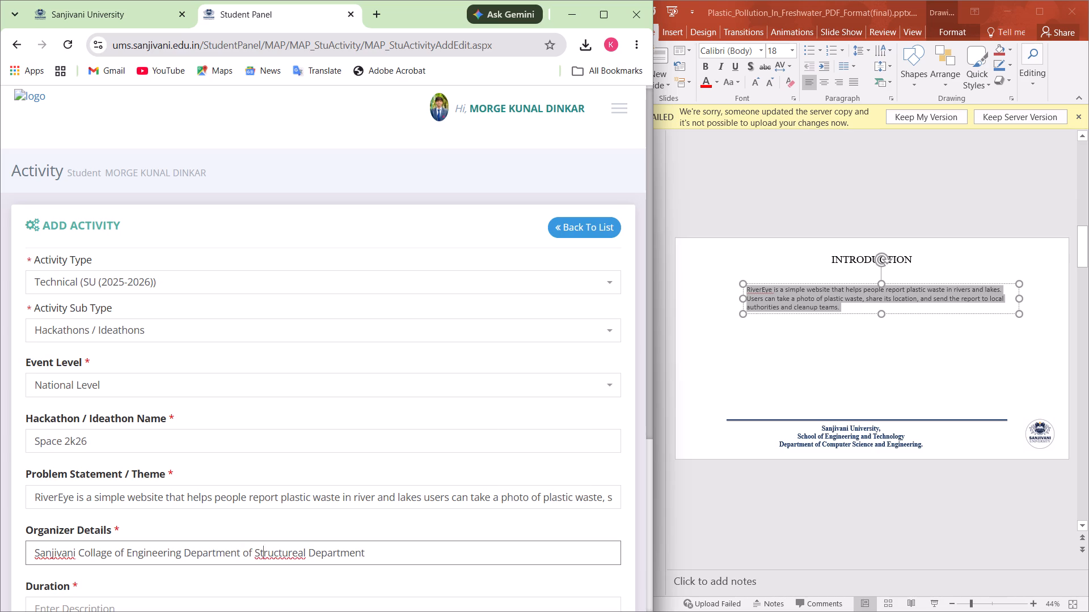
key(Right)
key(Right)
key(BackSpace)
key(BackSpace)
key(BackSpace)
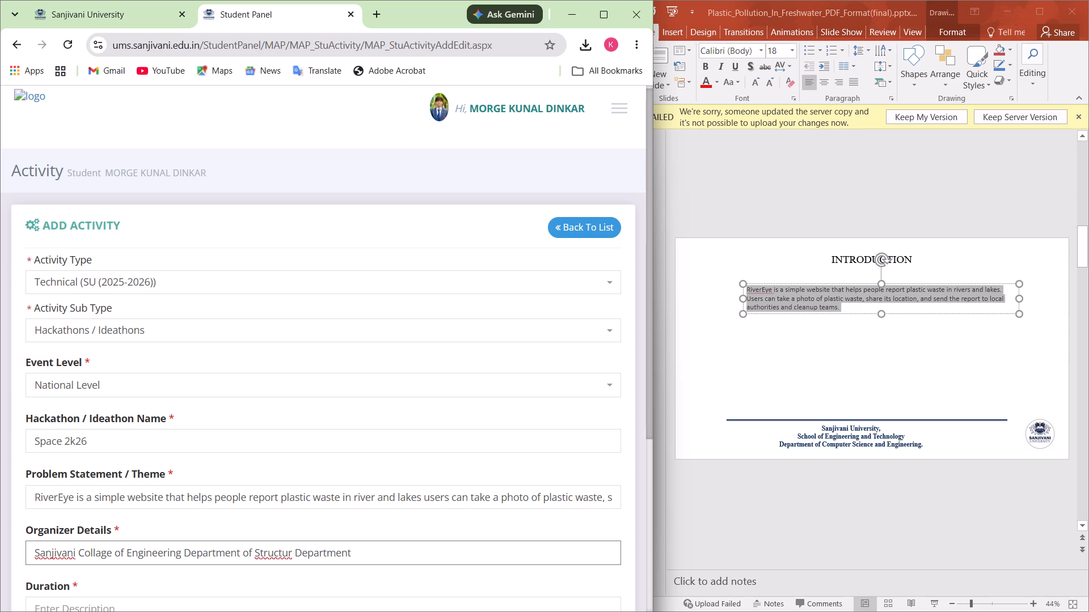
text(al)
key(space)
Replace the trailing word "Department" with "Engineering" so the Organizer Details end in "Department of Structural Engineering".
key(Right)
key(Right)
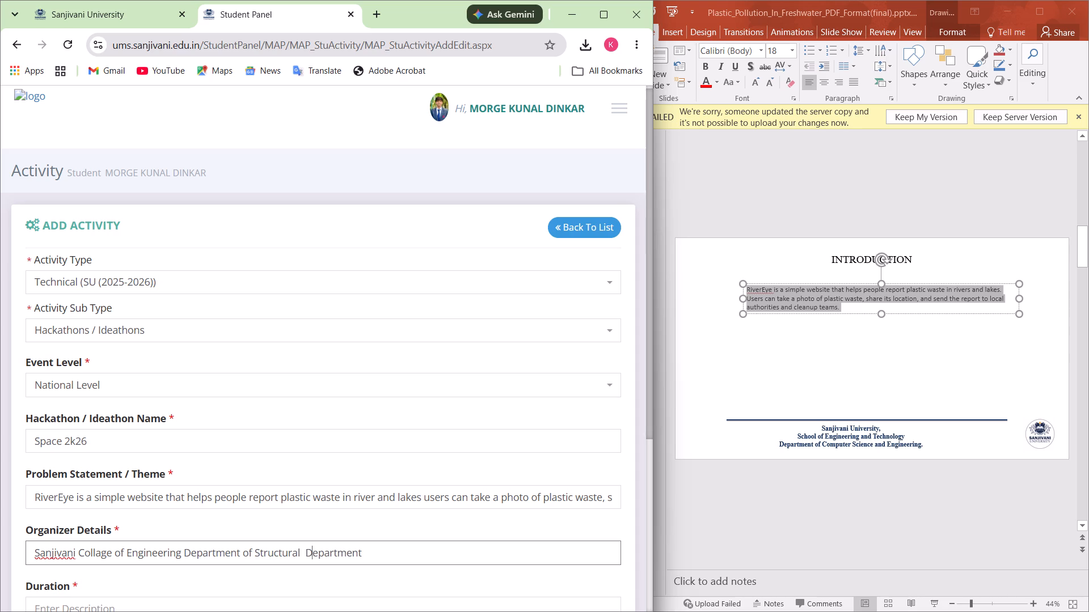
key(Right)
key(Right)
key(Right)
key(Right)
key(Right)
key(Right)
key(Right)
key(Right)
key(Right)
key(BackSpace)
key(BackSpace)
key(BackSpace)
key(BackSpace)
key(BackSpace)
key(BackSpace)
key(BackSpace)
key(BackSpace)
key(BackSpace)
key(BackSpace)
key(BackSpace)
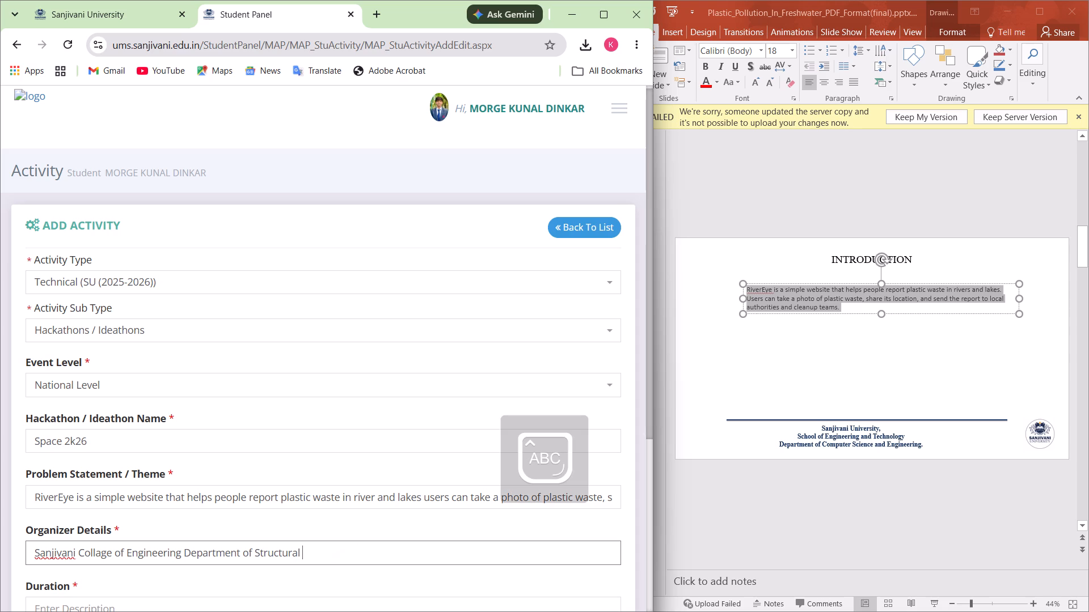
text(ngineering)
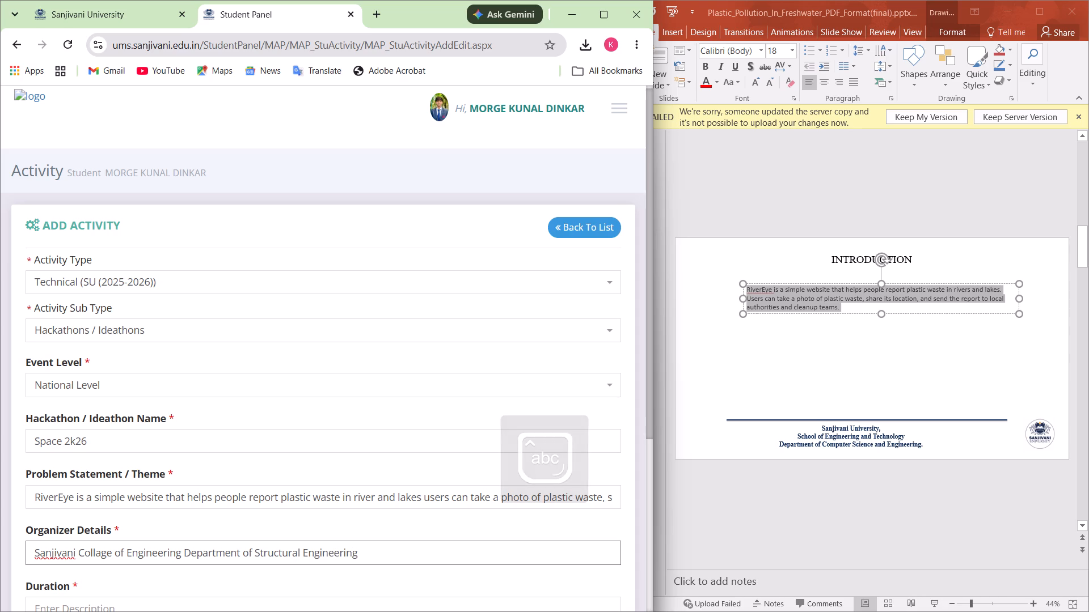
key(0)
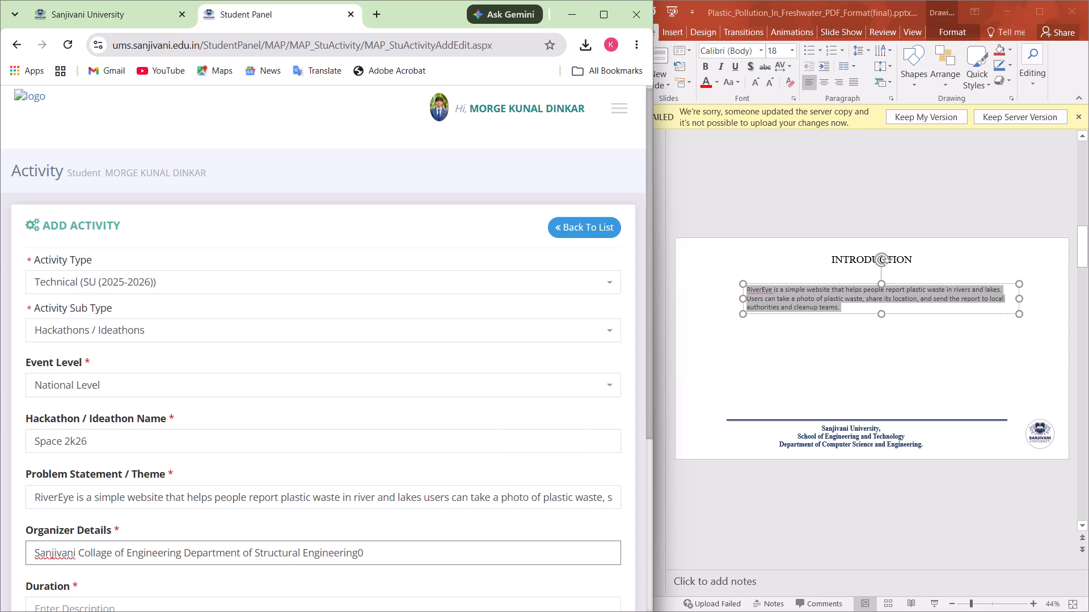
key(BackSpace)
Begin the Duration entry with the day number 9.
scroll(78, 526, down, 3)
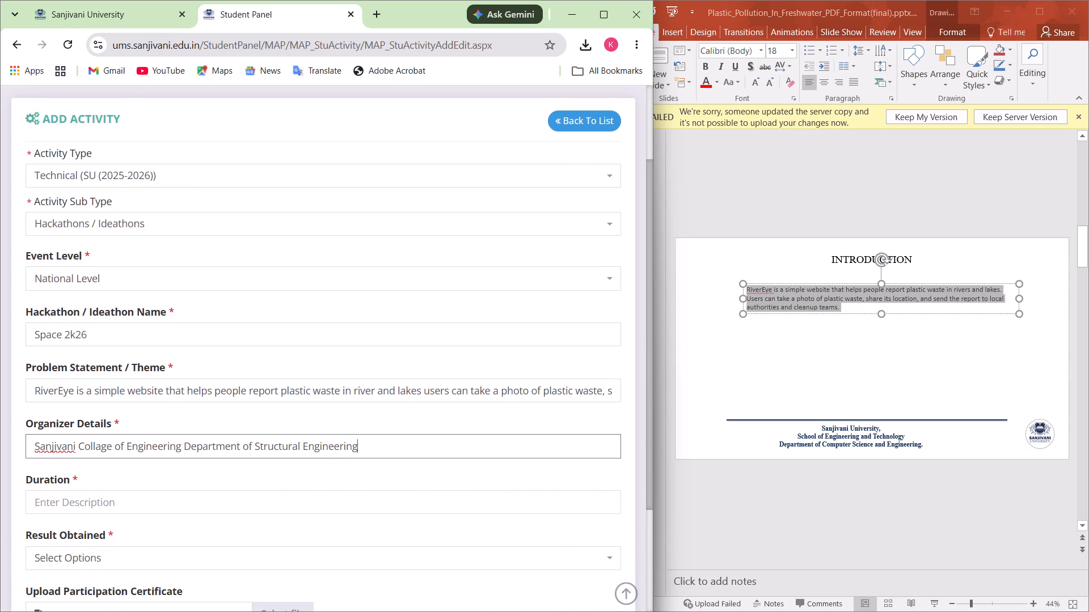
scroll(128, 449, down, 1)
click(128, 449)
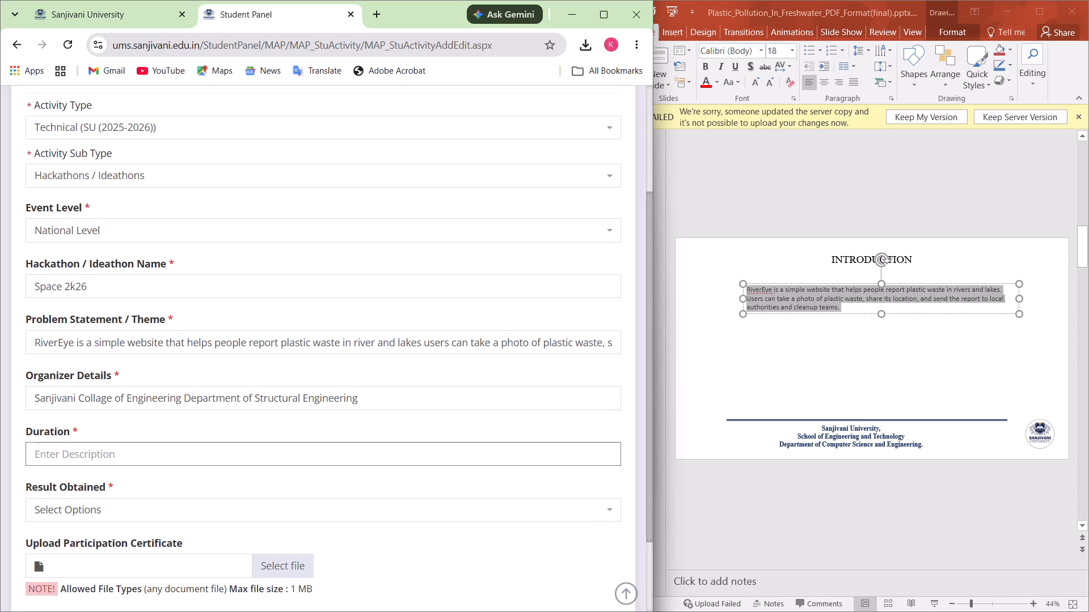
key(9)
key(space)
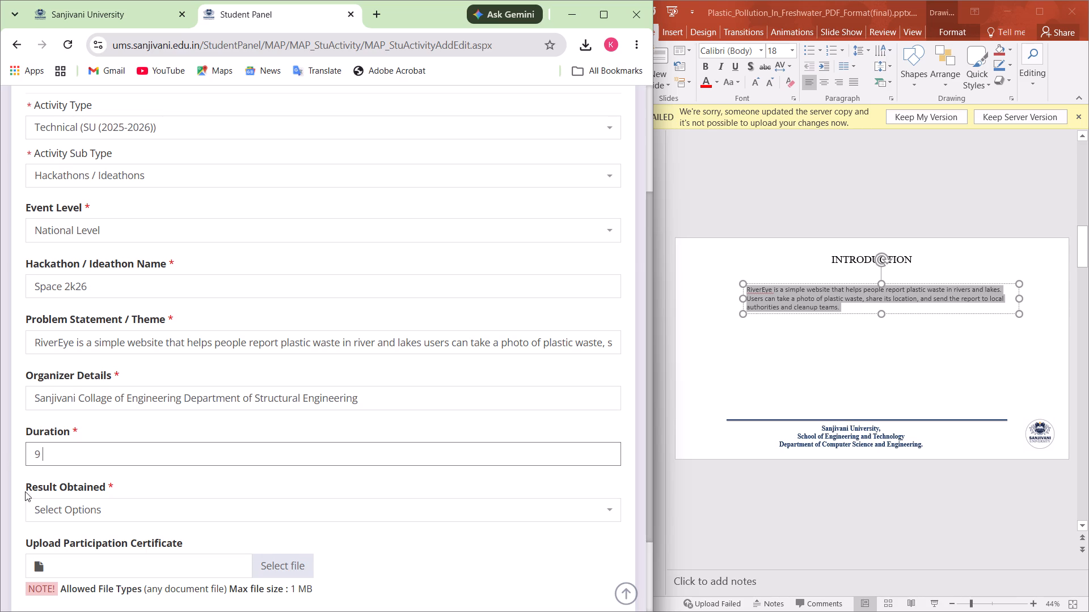
Set the activity's Result Obtained to Participation.
click(88, 501)
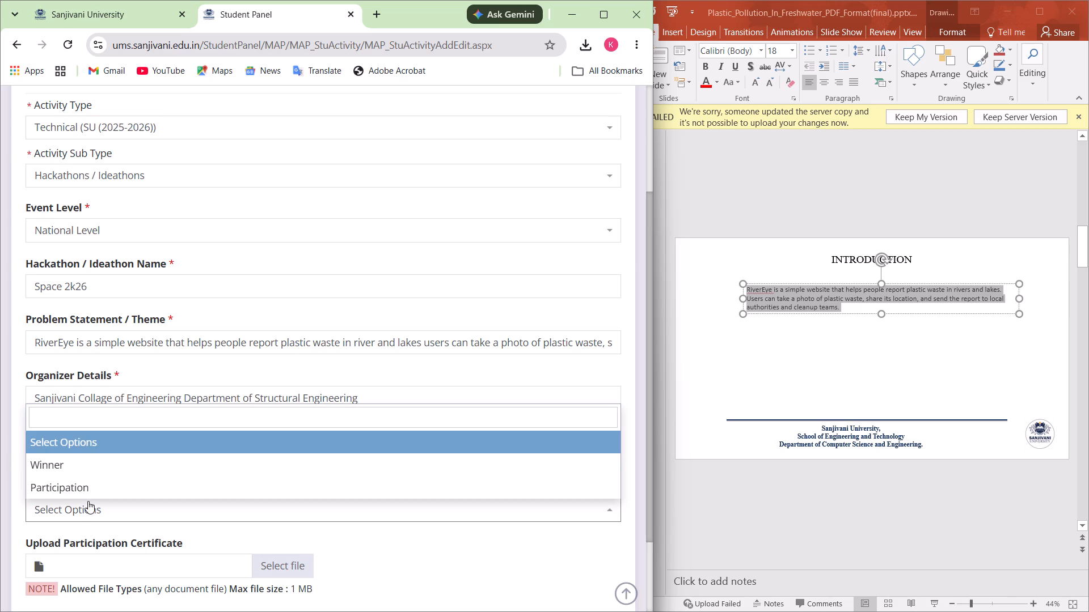
click(90, 479)
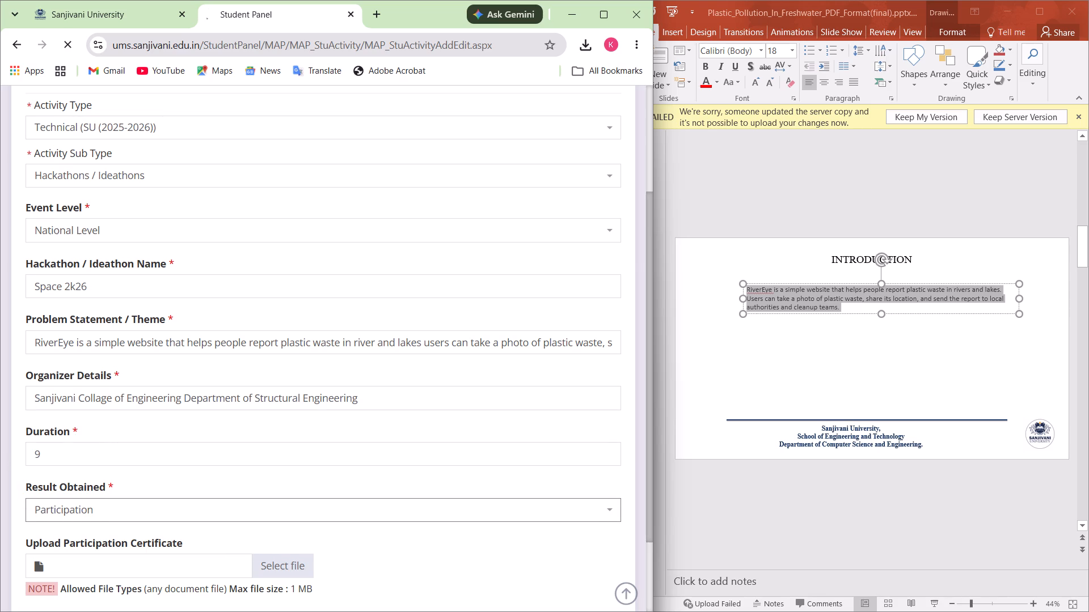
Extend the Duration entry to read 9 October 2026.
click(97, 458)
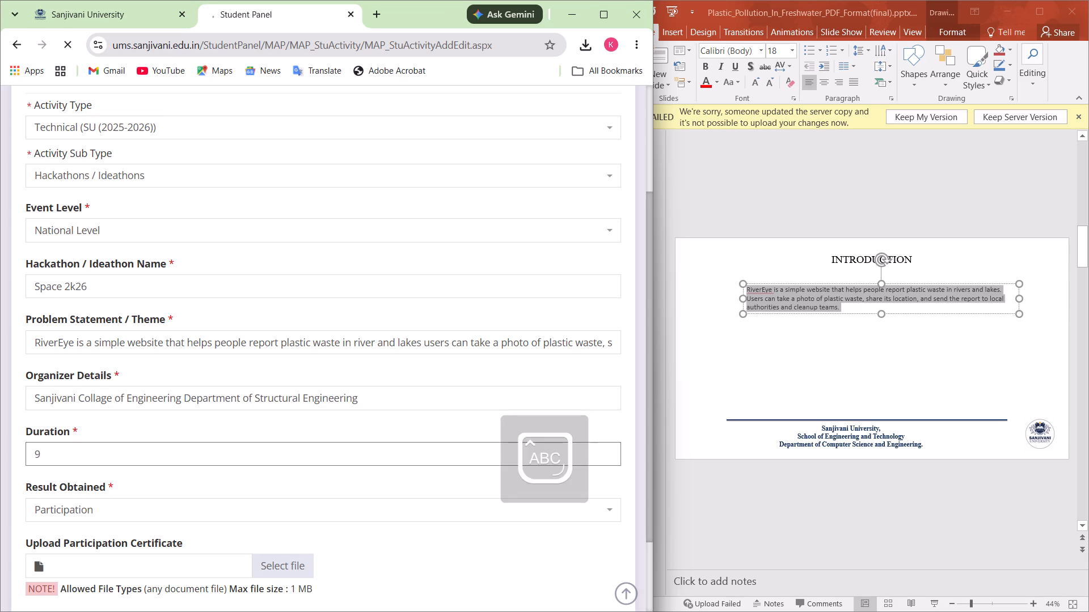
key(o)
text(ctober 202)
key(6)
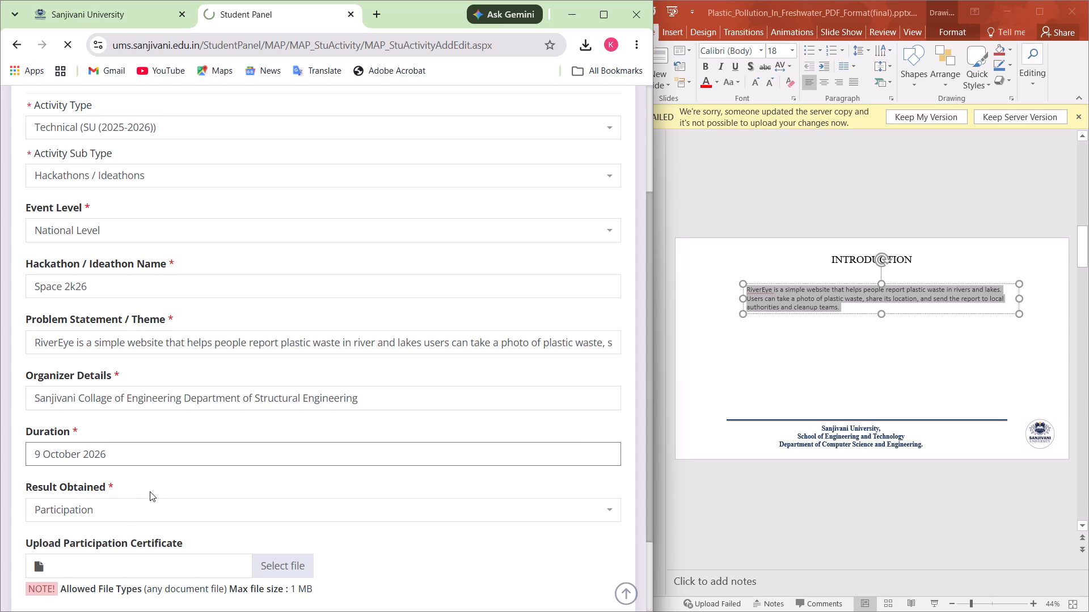
Set the activity's Duration to 9 October 2026, with the month name capitalised.
scroll(152, 491, down, 1)
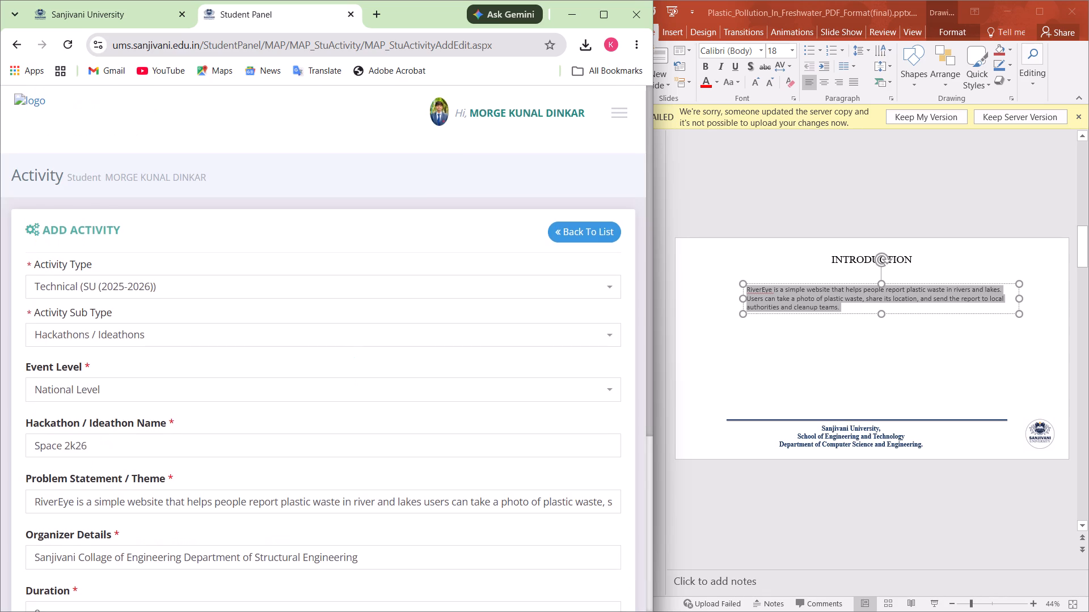
scroll(152, 473, down, 3)
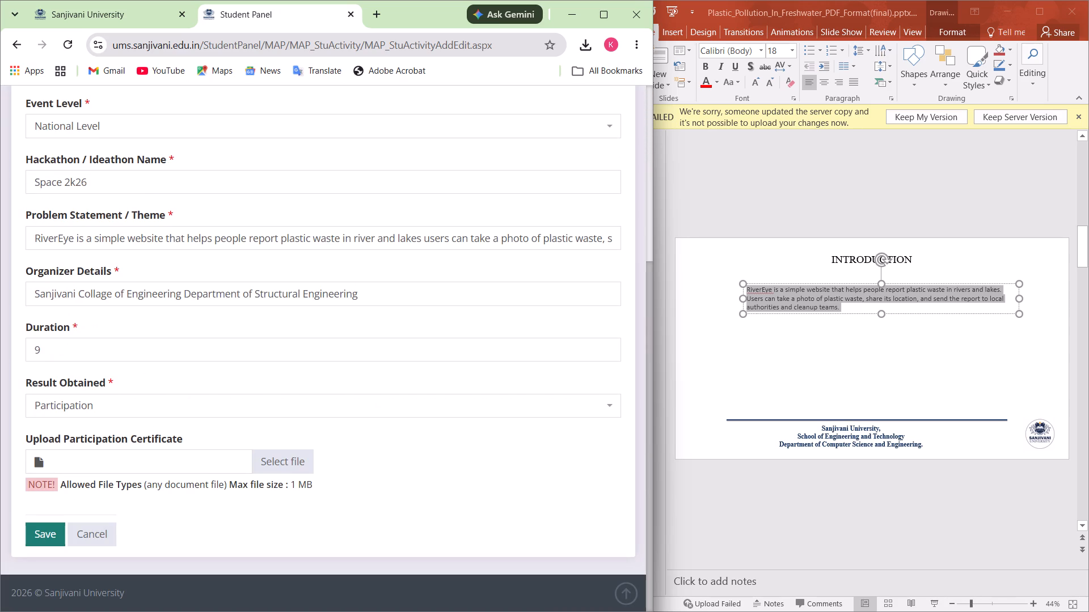
click(143, 352)
text(october)
key(space)
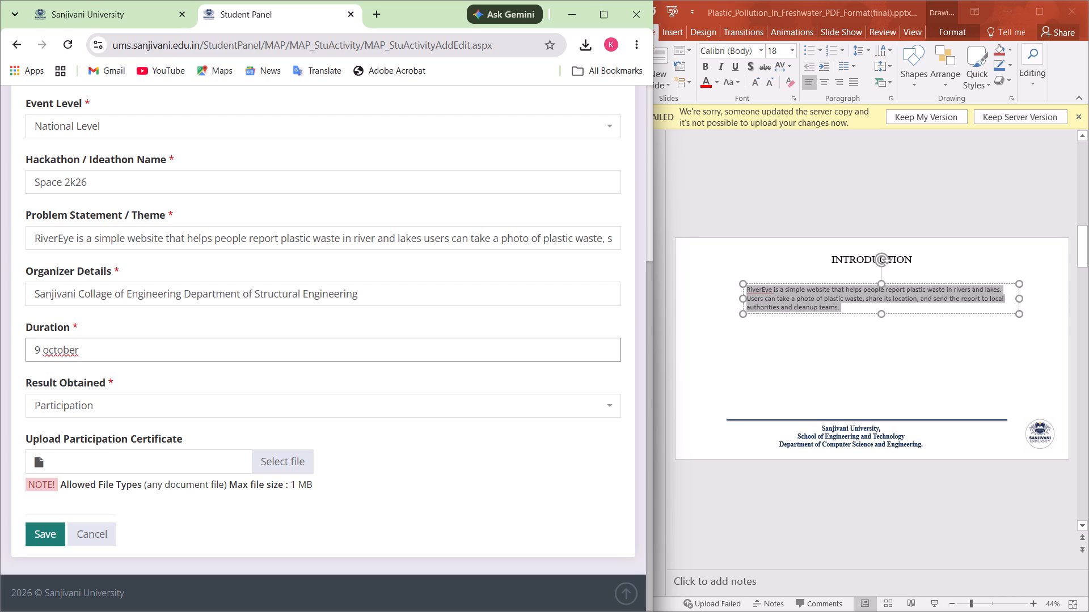
key(BackSpace)
key(BackSpace)
key(BackSpace)
key(BackSpace)
key(BackSpace)
key(BackSpace)
key(BackSpace)
key(BackSpace)
key(BackSpace)
key(BackSpace)
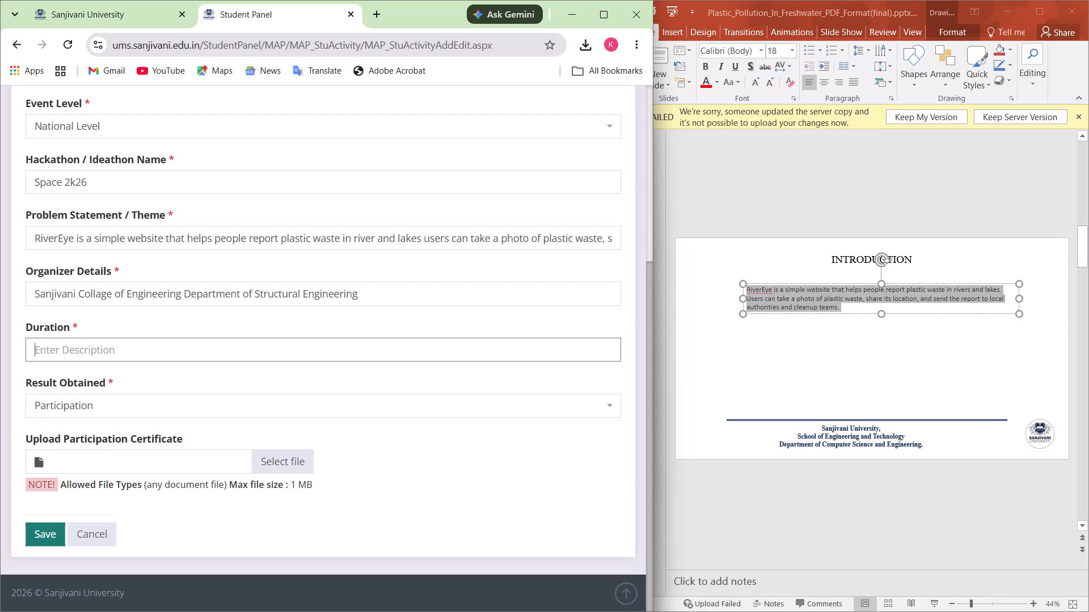
text(9)
key(space)
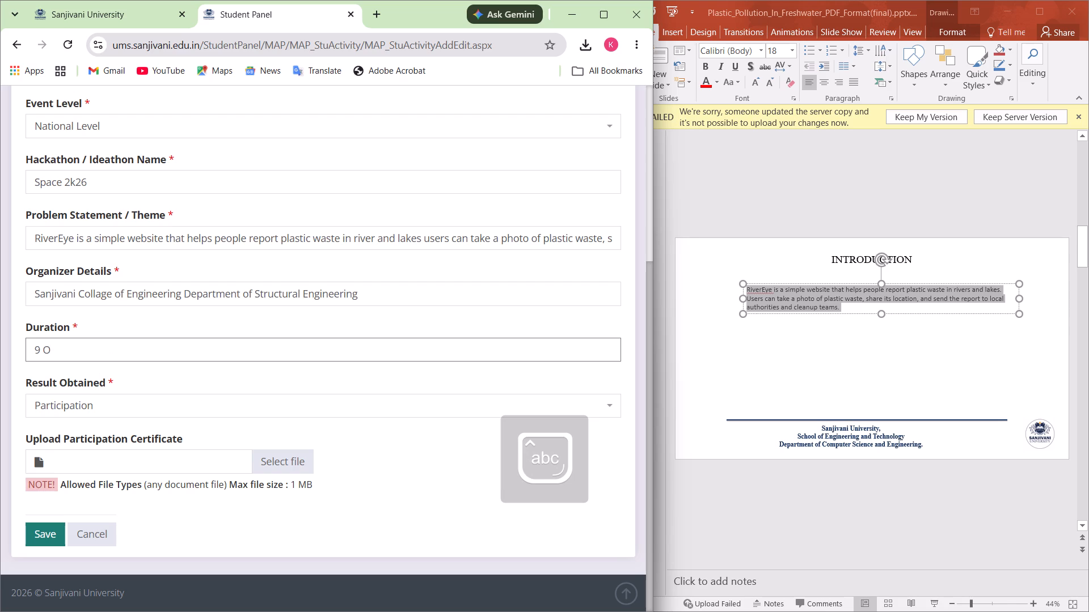
text(ctober 2026)
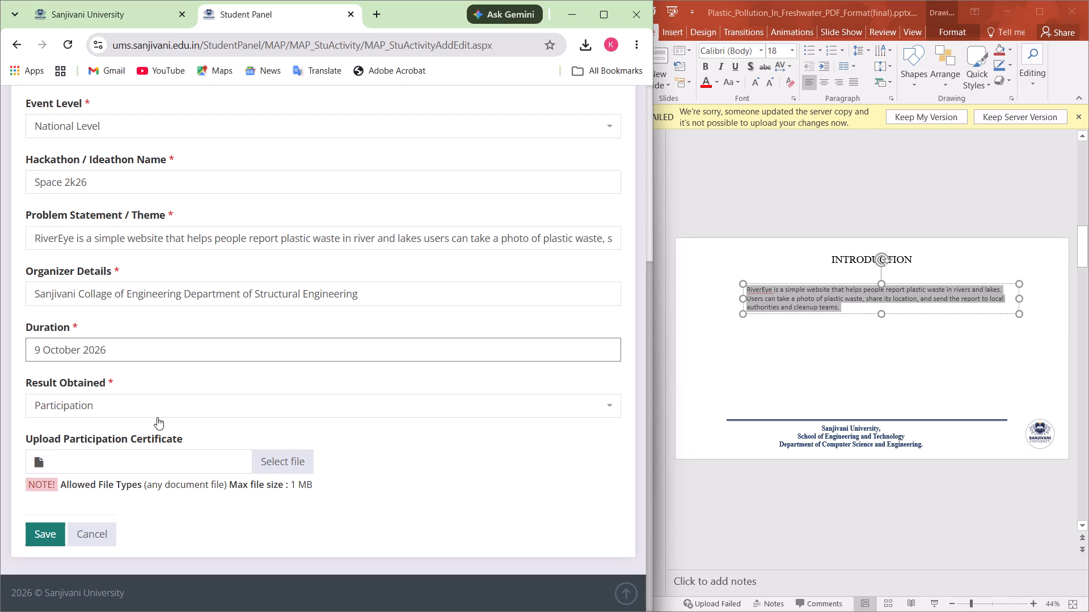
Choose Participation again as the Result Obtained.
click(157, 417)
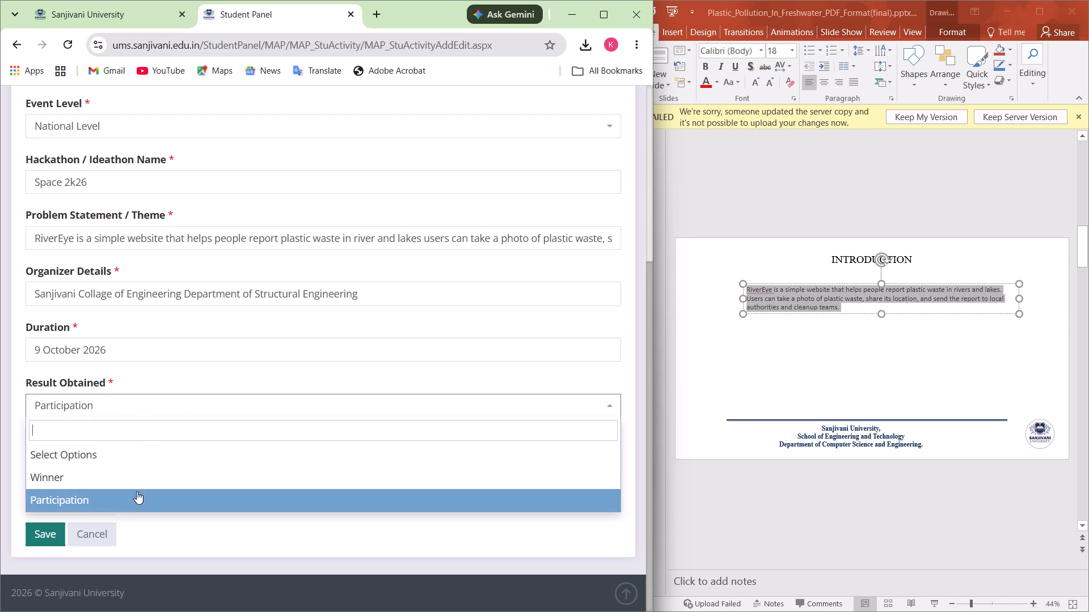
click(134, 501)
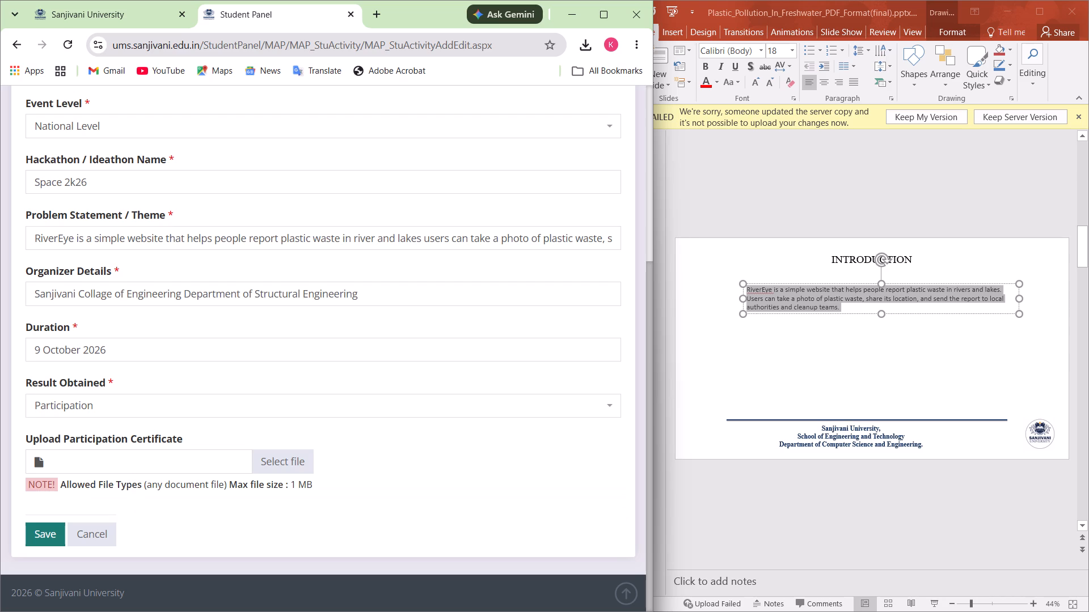
Open the file chooser for uploading the participation certificate.
click(124, 472)
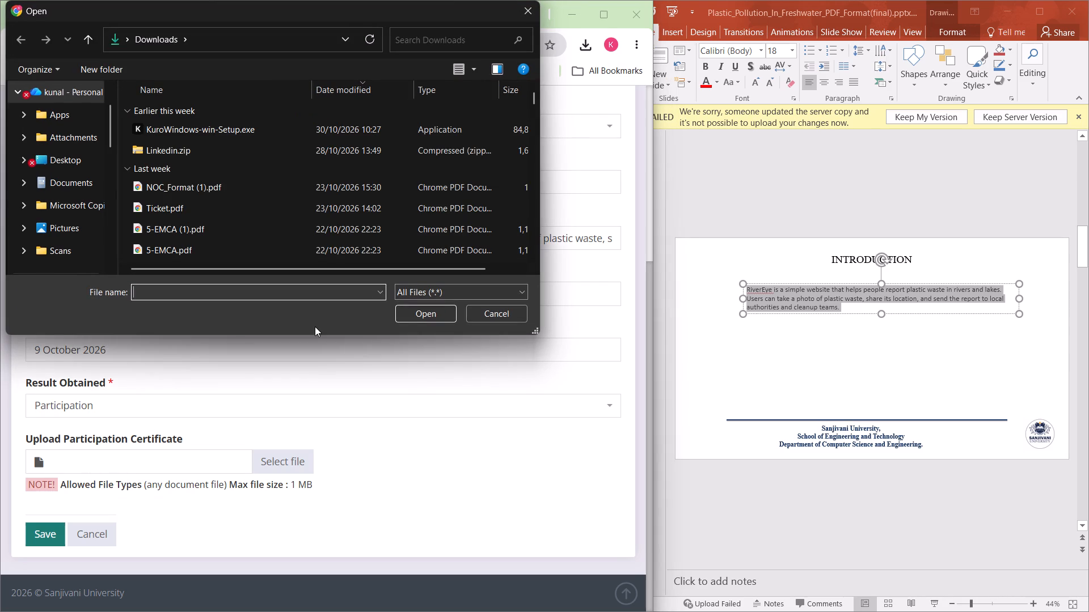
click(532, 5)
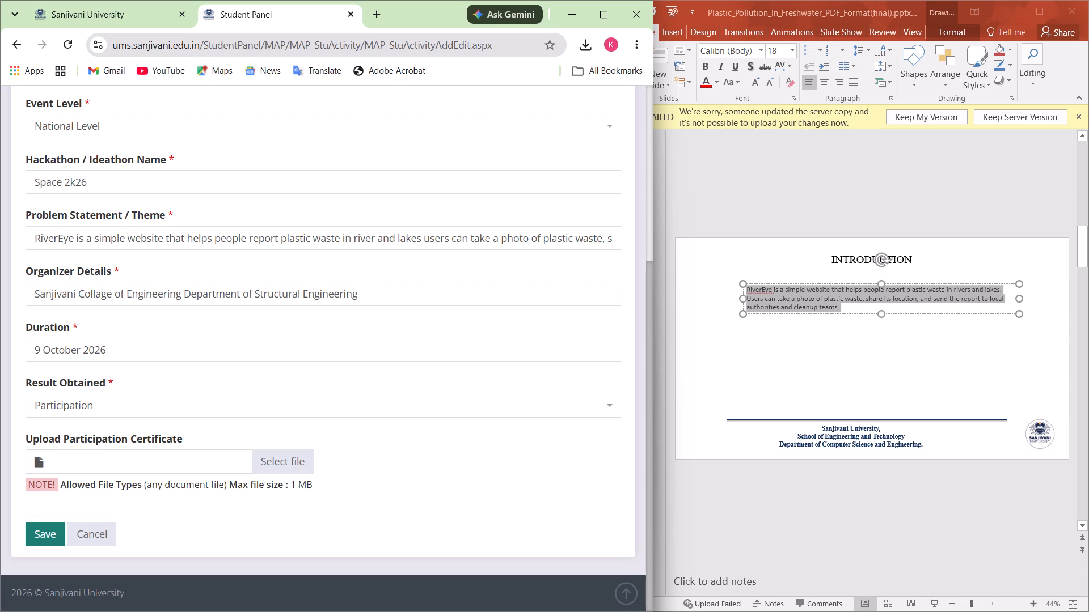
click(36, 467)
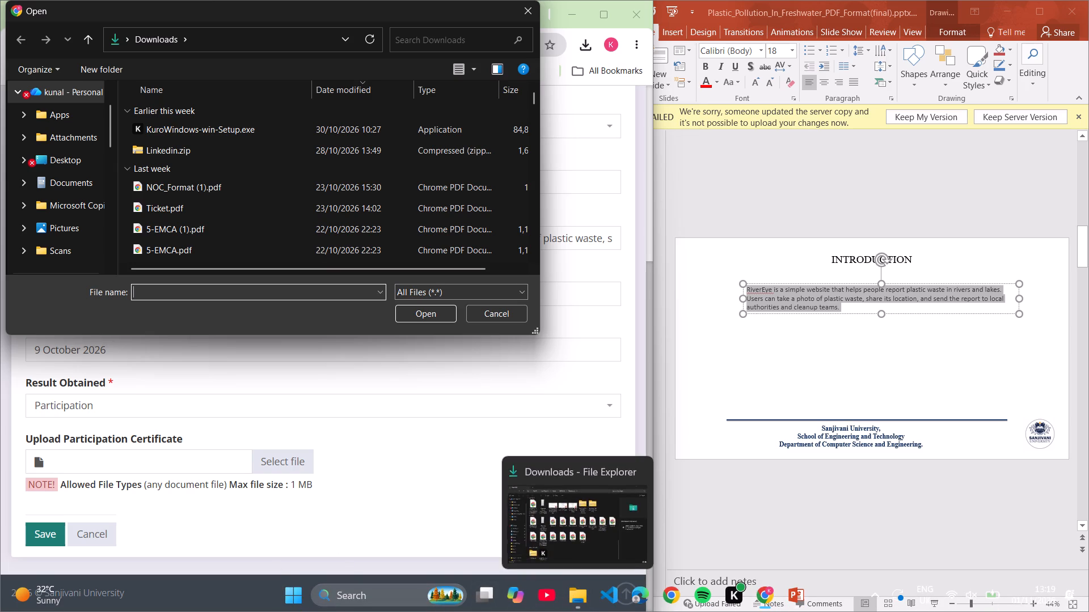
Switch to File Explorer and look through the Desktop, OneDrive, Gallery and Documents folders for the participation certificate.
click(569, 600)
click(76, 311)
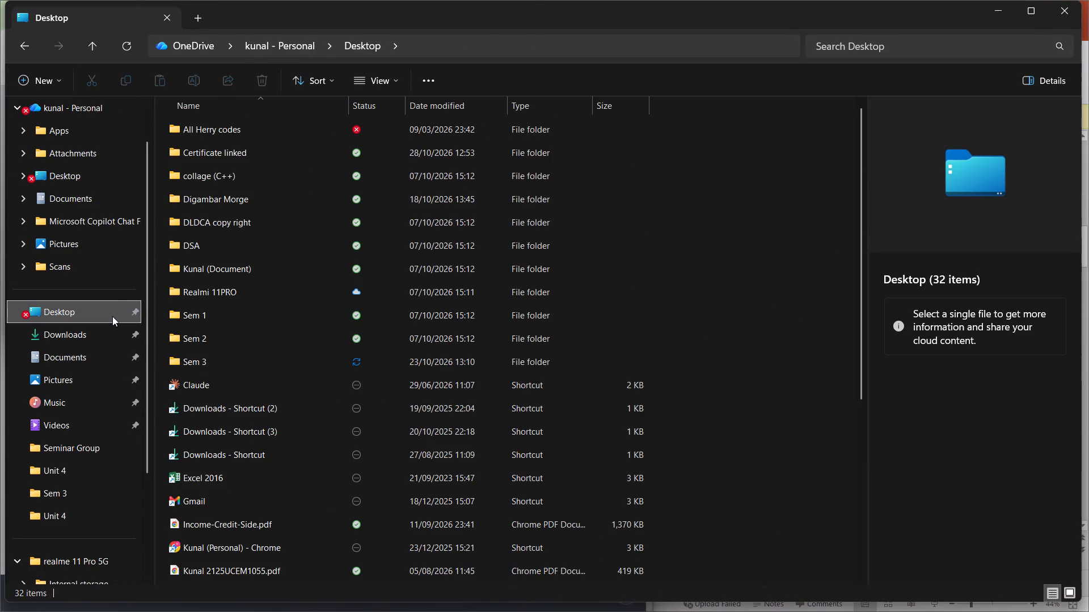
click(108, 318)
click(260, 49)
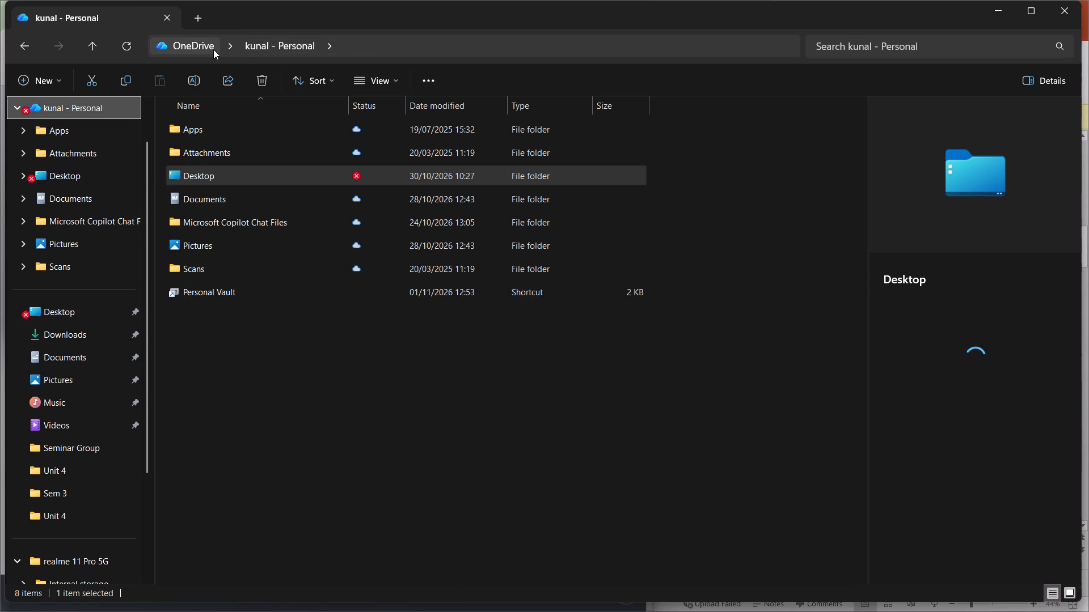
click(213, 49)
click(70, 359)
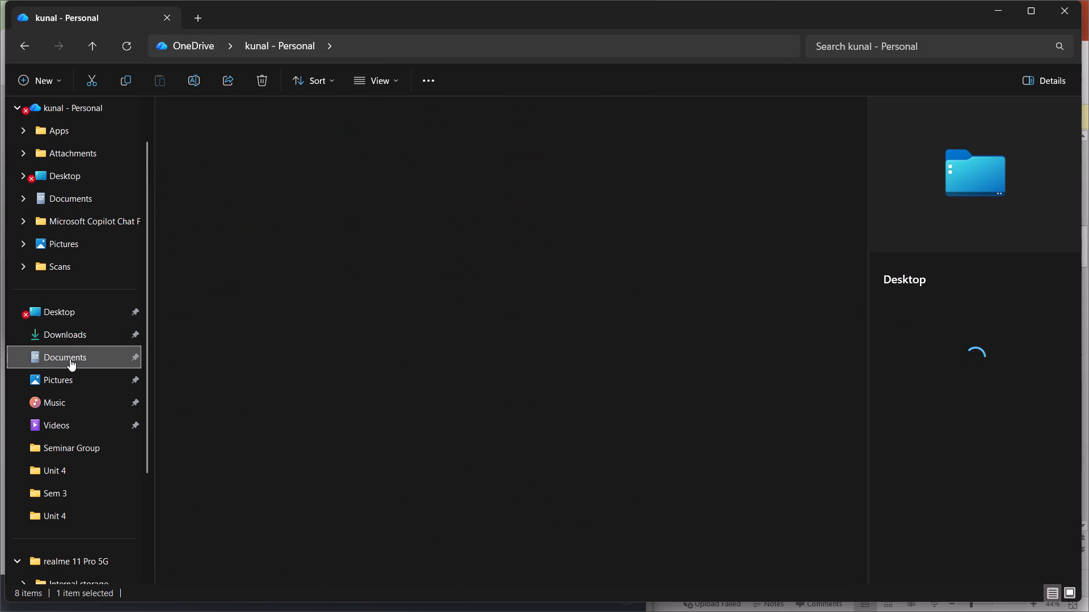
scroll(70, 347, up, 3)
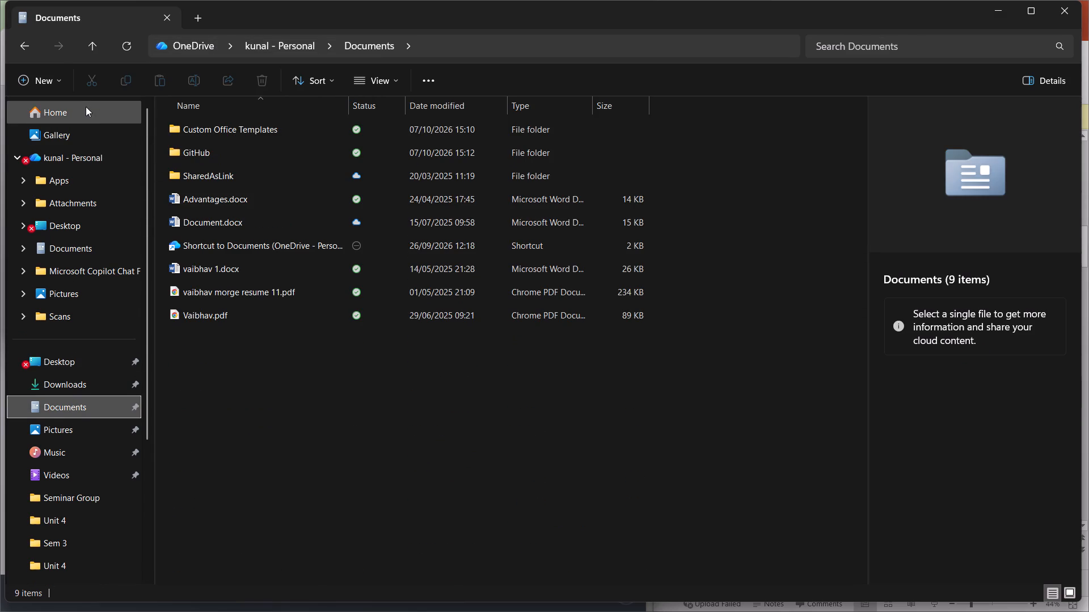
click(86, 107)
click(85, 125)
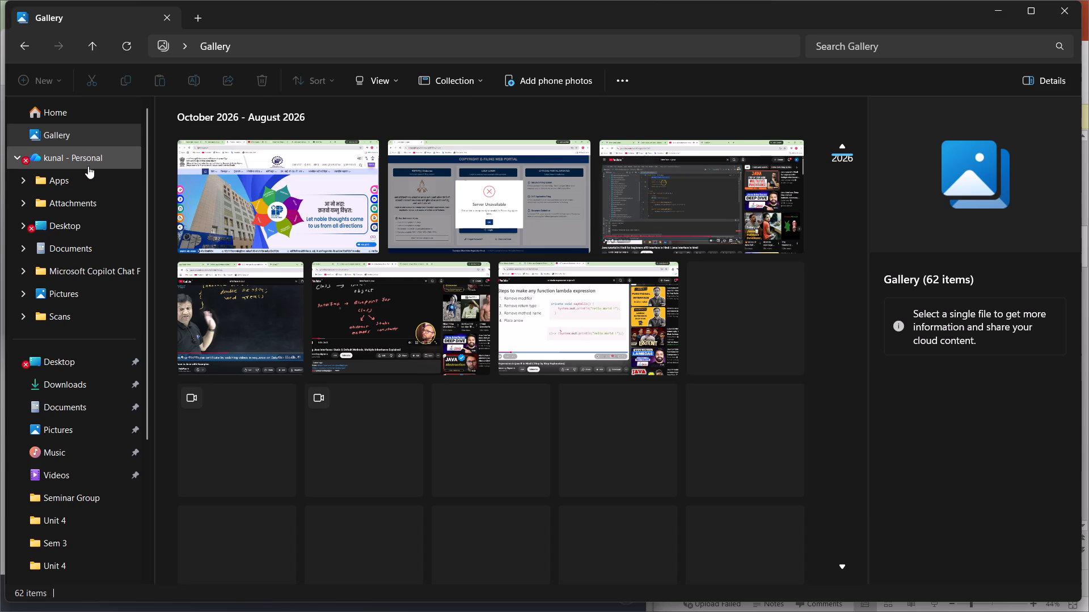
click(88, 166)
click(76, 239)
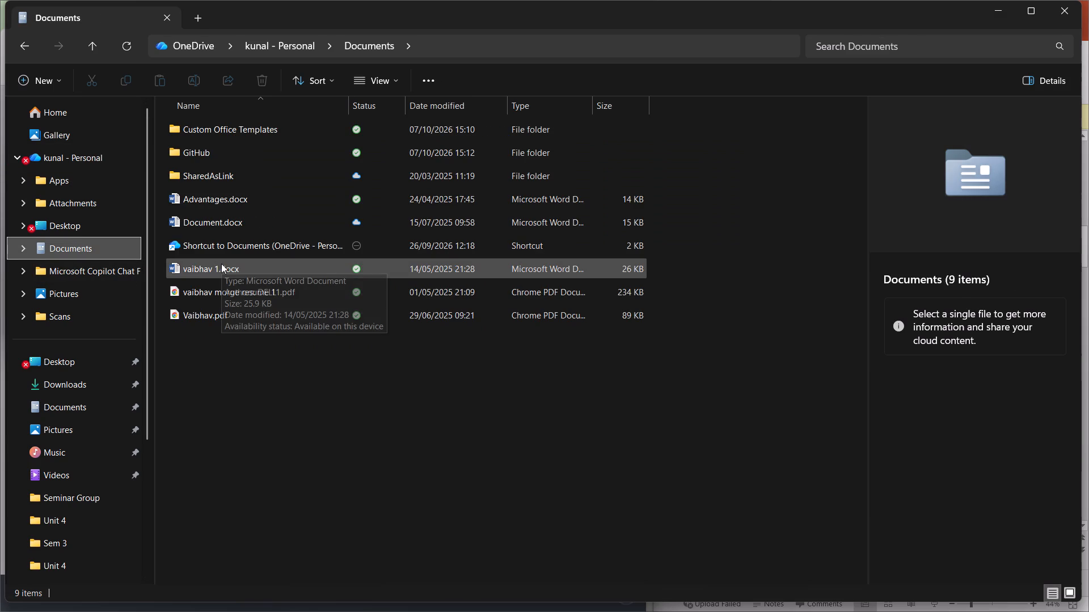
click(285, 444)
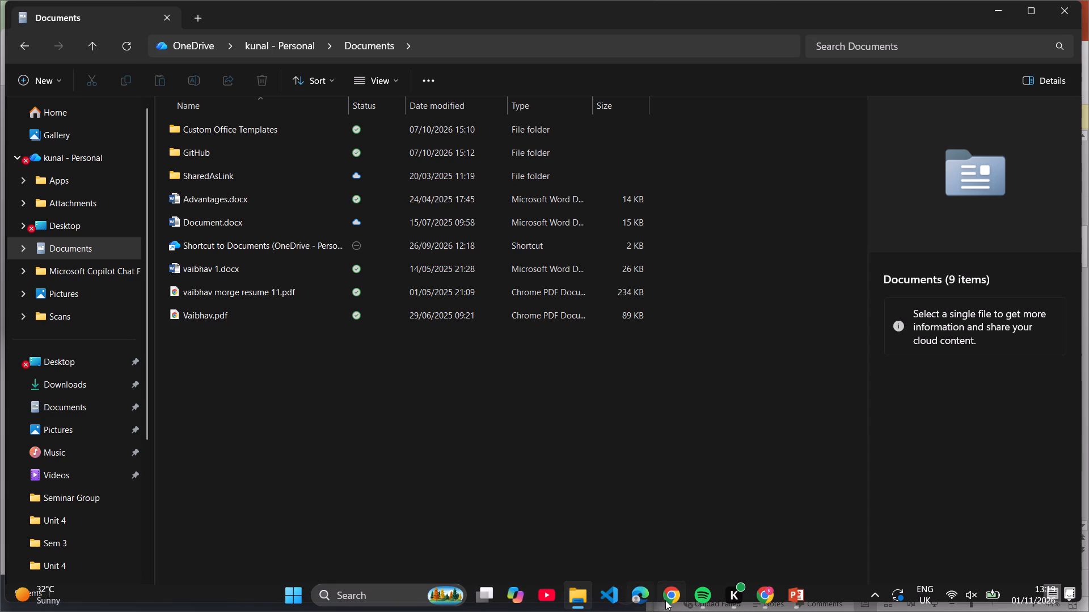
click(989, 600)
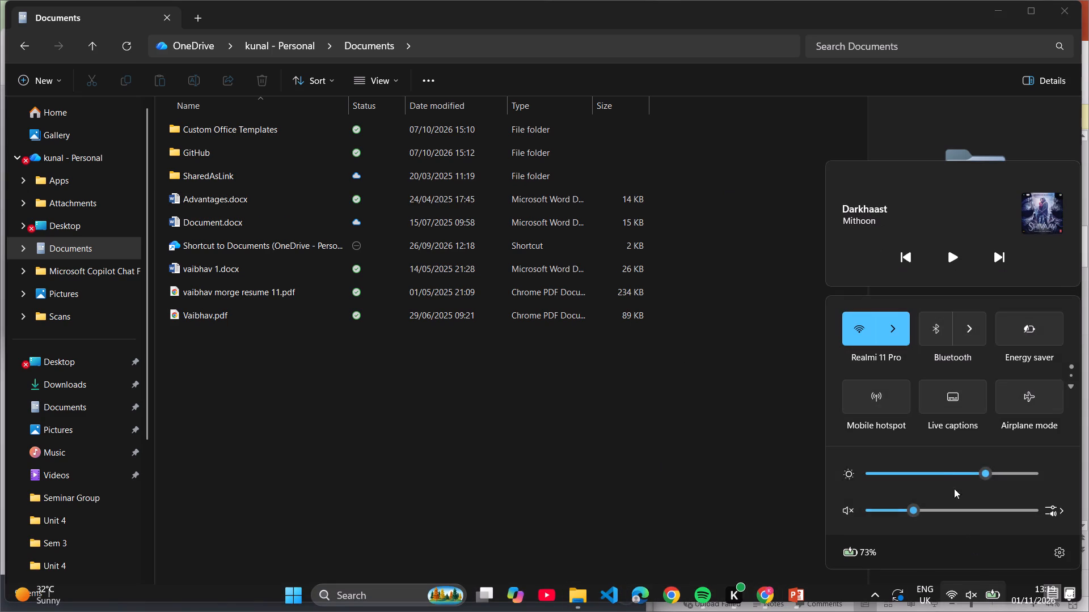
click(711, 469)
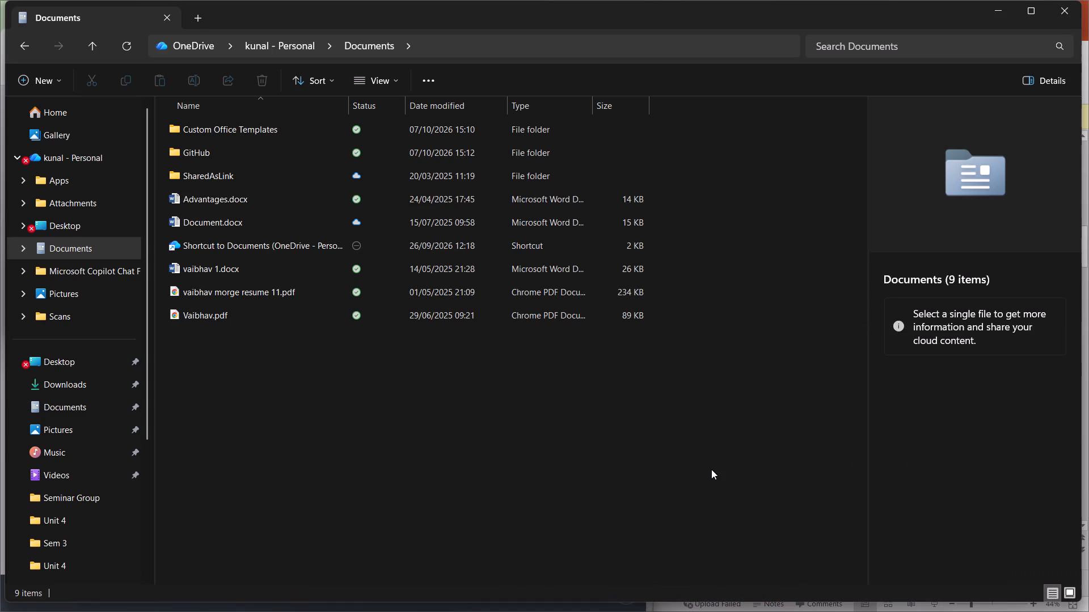
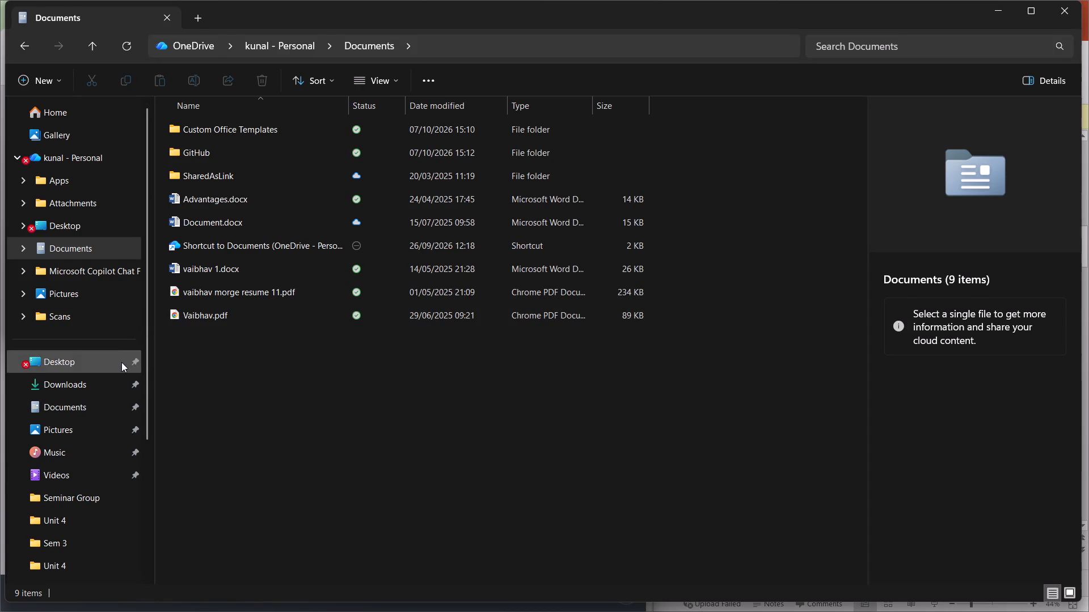
Look through the File Explorer folders, phone storage and drives listed for the participation certificate's location, and return to the portal's file chooser.
scroll(109, 423, down, 5)
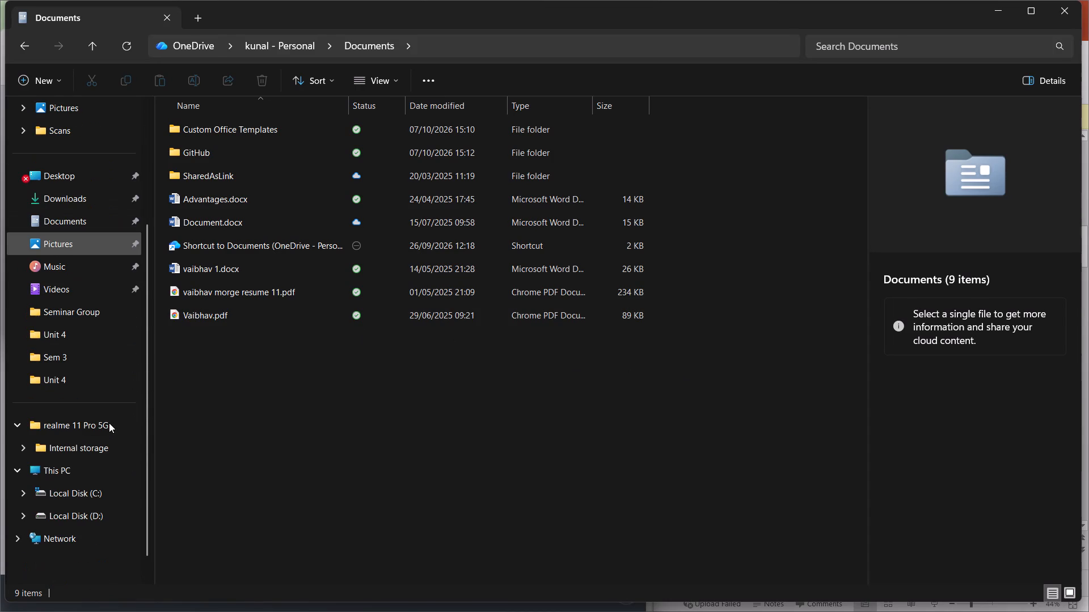
scroll(109, 440, up, 5)
scroll(109, 440, down, 2)
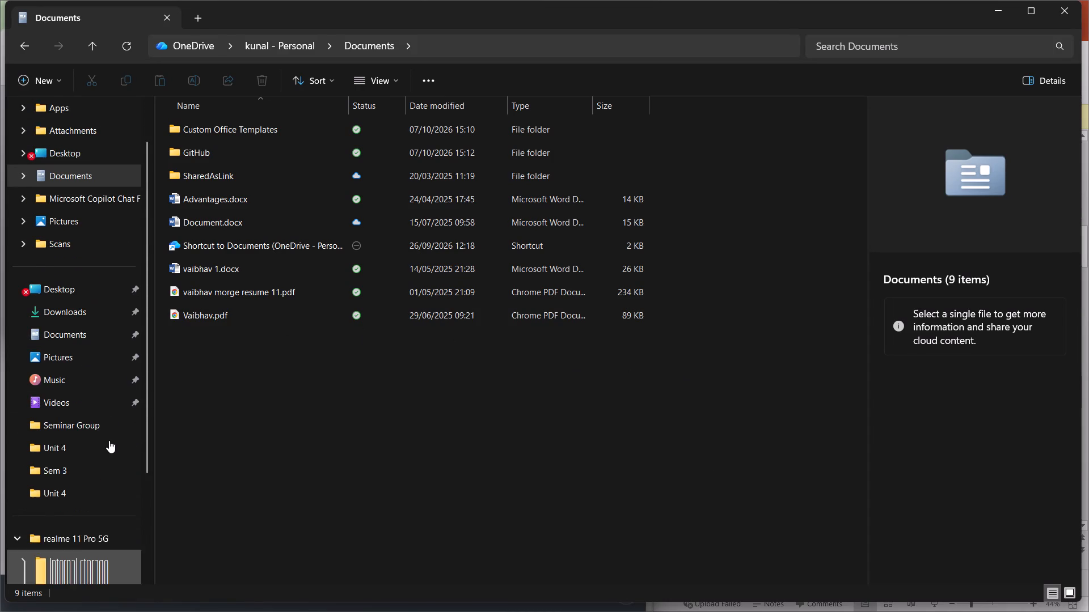
scroll(109, 440, down, 5)
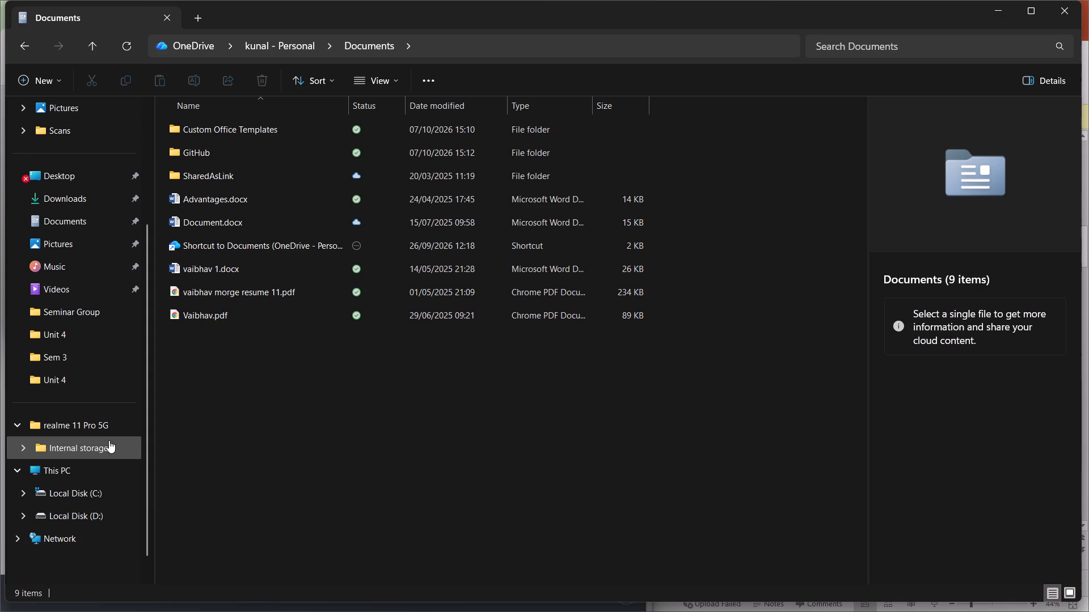
scroll(109, 440, up, 4)
scroll(109, 440, down, 3)
scroll(109, 440, up, 3)
scroll(109, 440, down, 7)
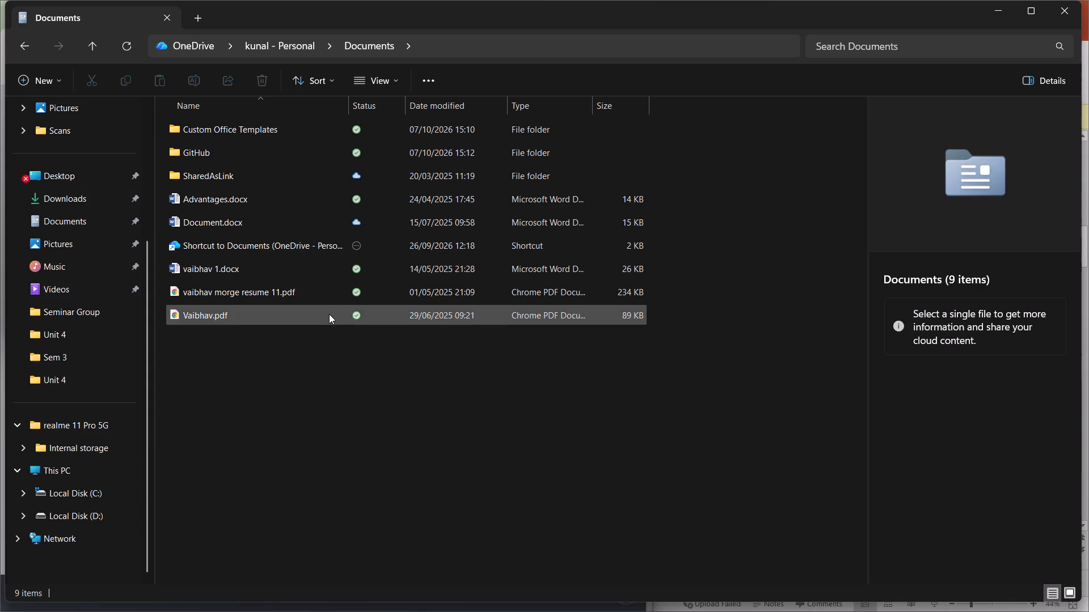
scroll(331, 313, up, 3)
scroll(331, 313, down, 3)
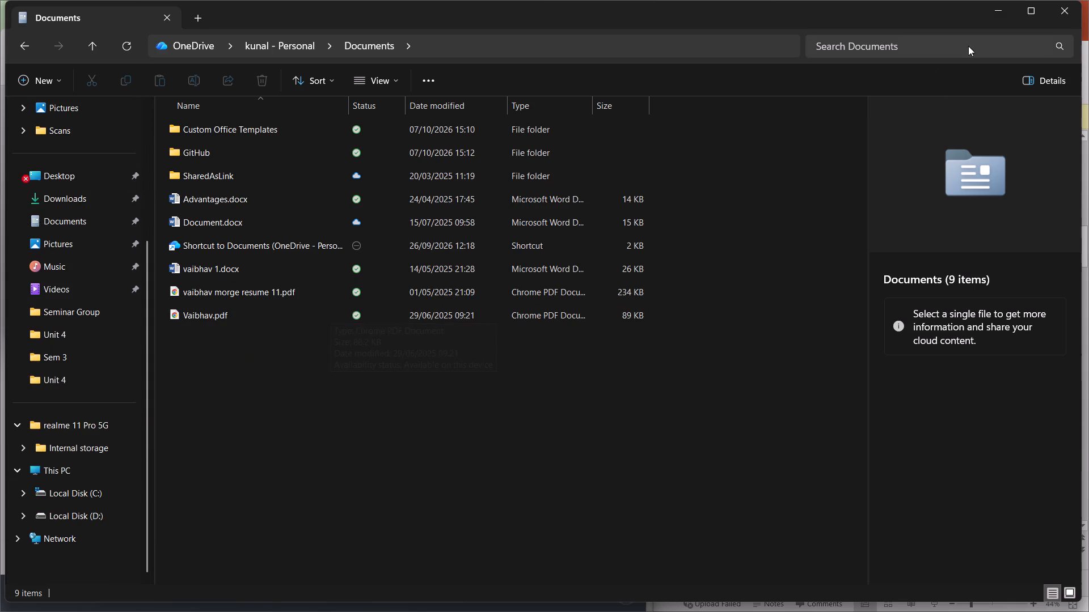
click(991, 13)
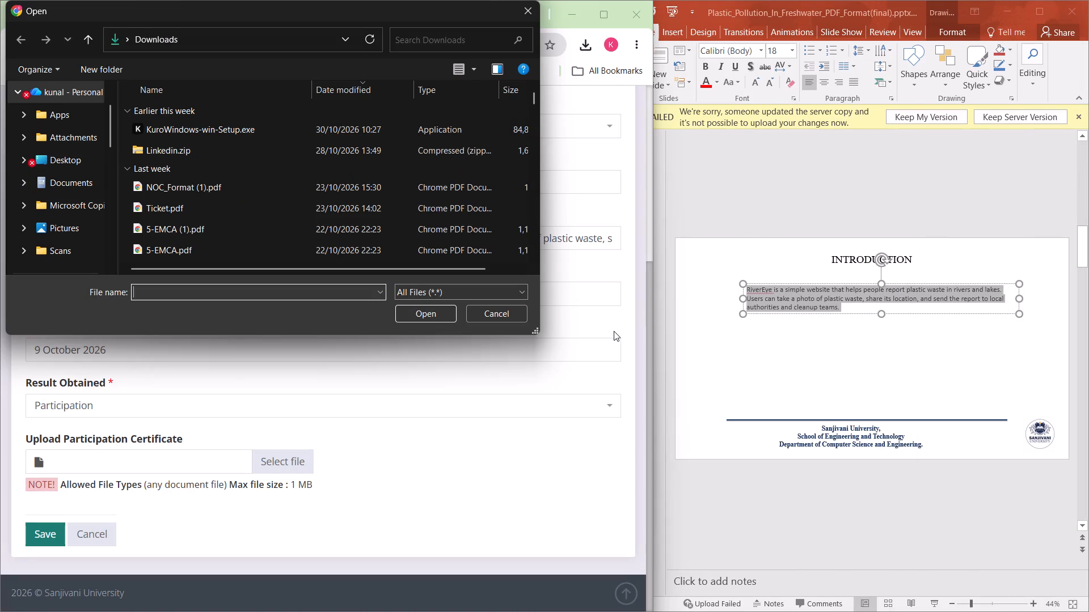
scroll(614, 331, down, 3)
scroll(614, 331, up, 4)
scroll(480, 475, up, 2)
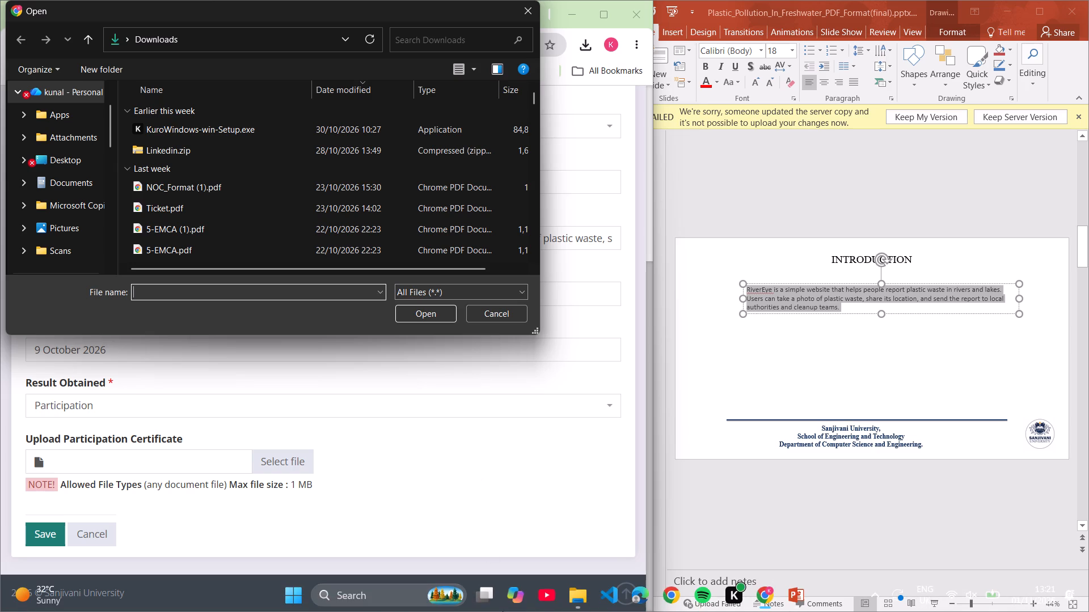
Switch to Windows Search, leaving the portal's certificate file chooser open.
right_click(622, 610)
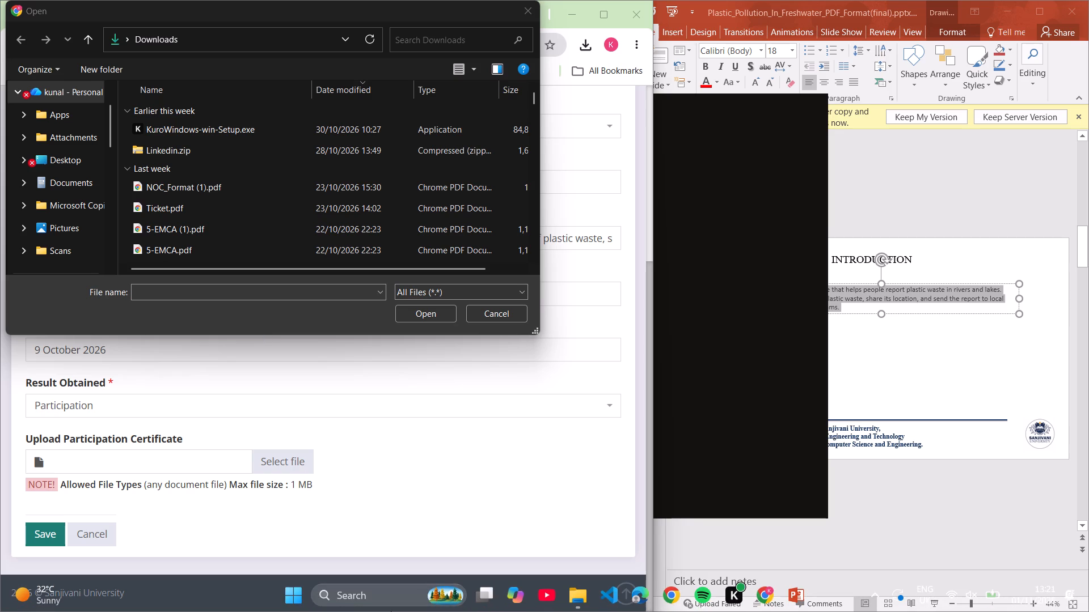
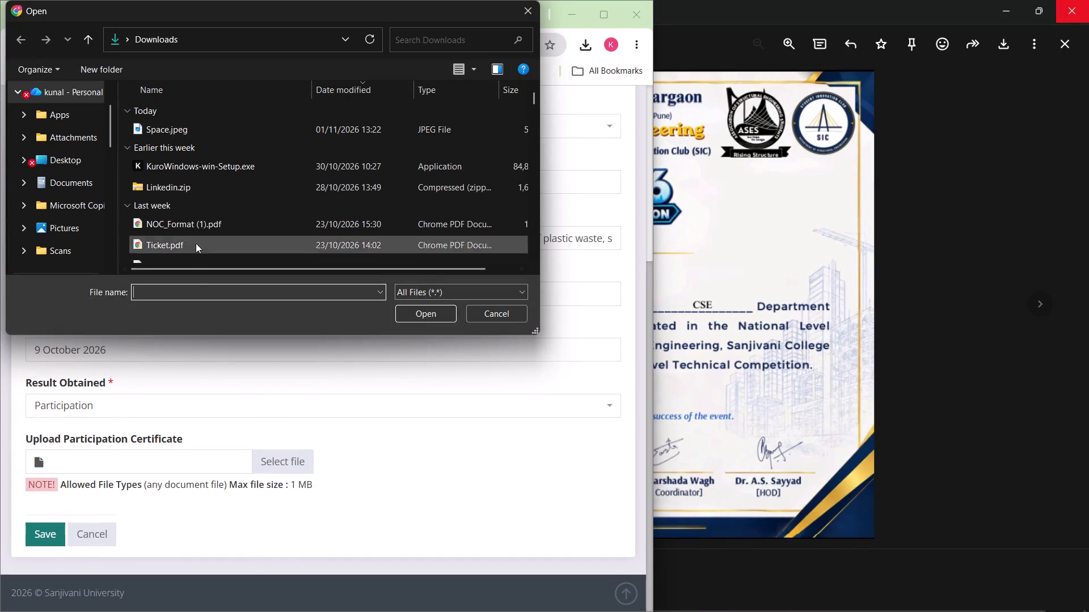
Attach Space.jpeg from the Downloads folder as the participation certificate.
click(220, 130)
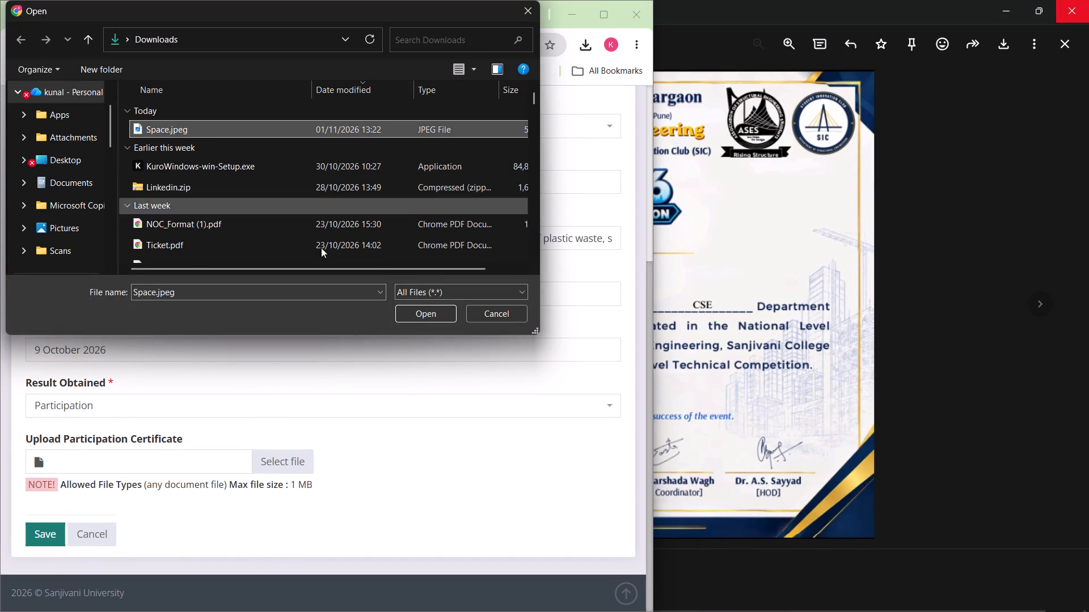
click(437, 308)
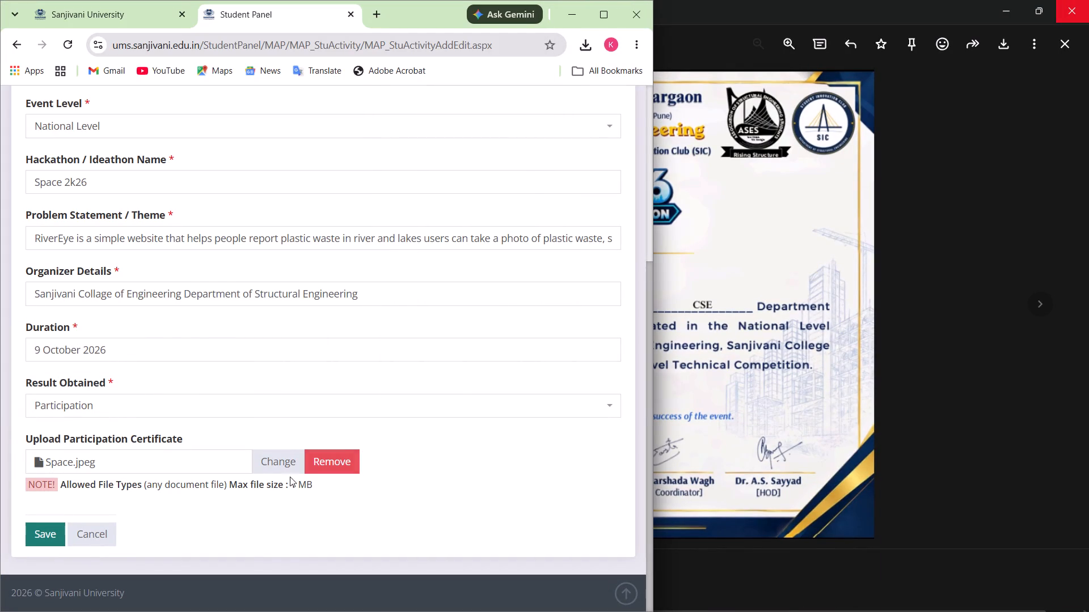
Save the Space 2k26 hackathon activity with its attached Space.jpeg participation certificate.
click(35, 535)
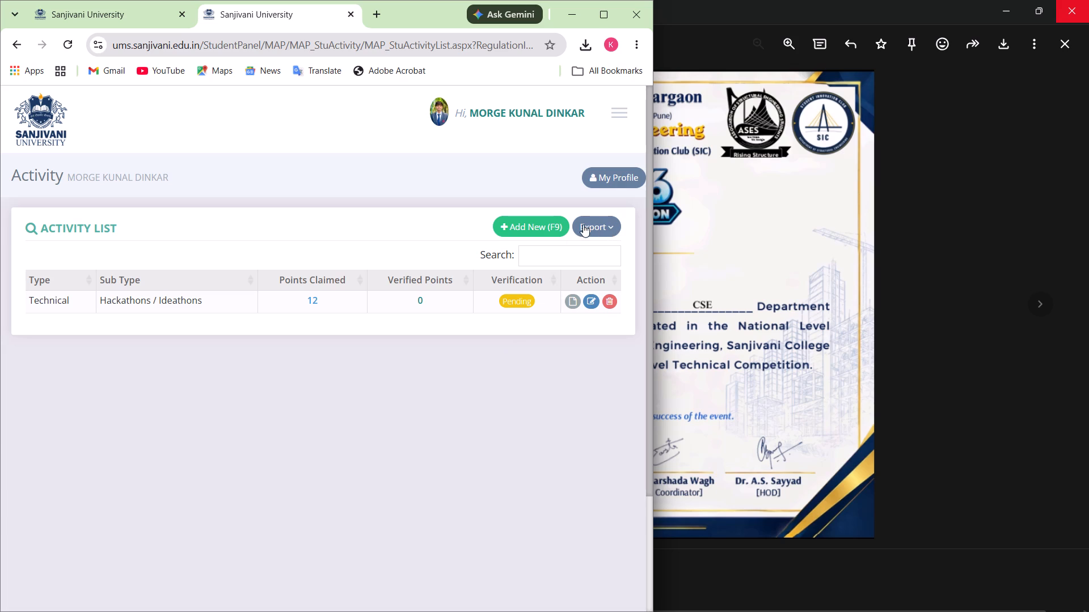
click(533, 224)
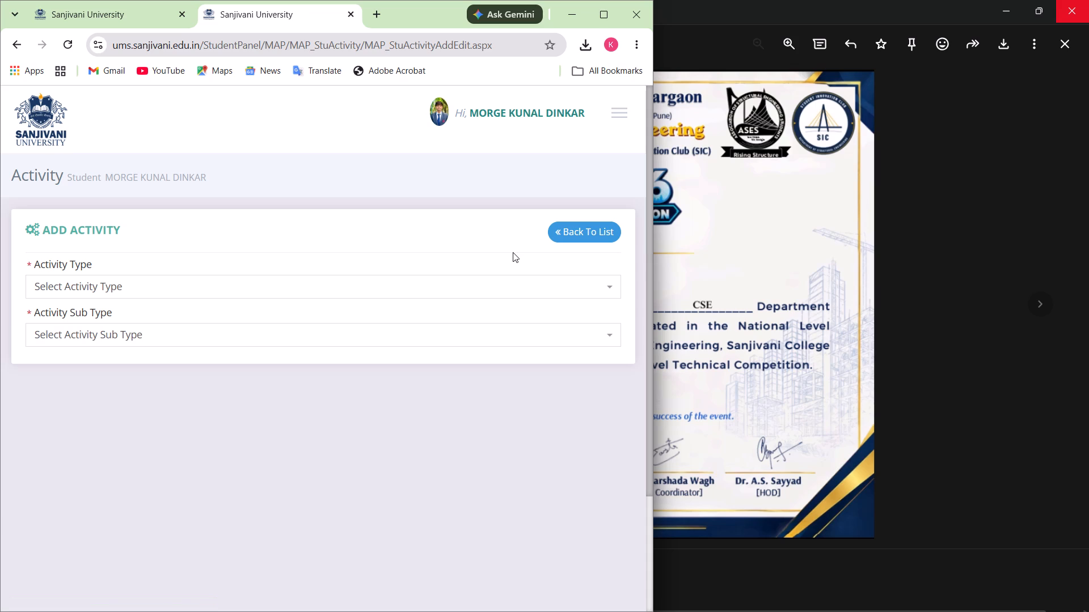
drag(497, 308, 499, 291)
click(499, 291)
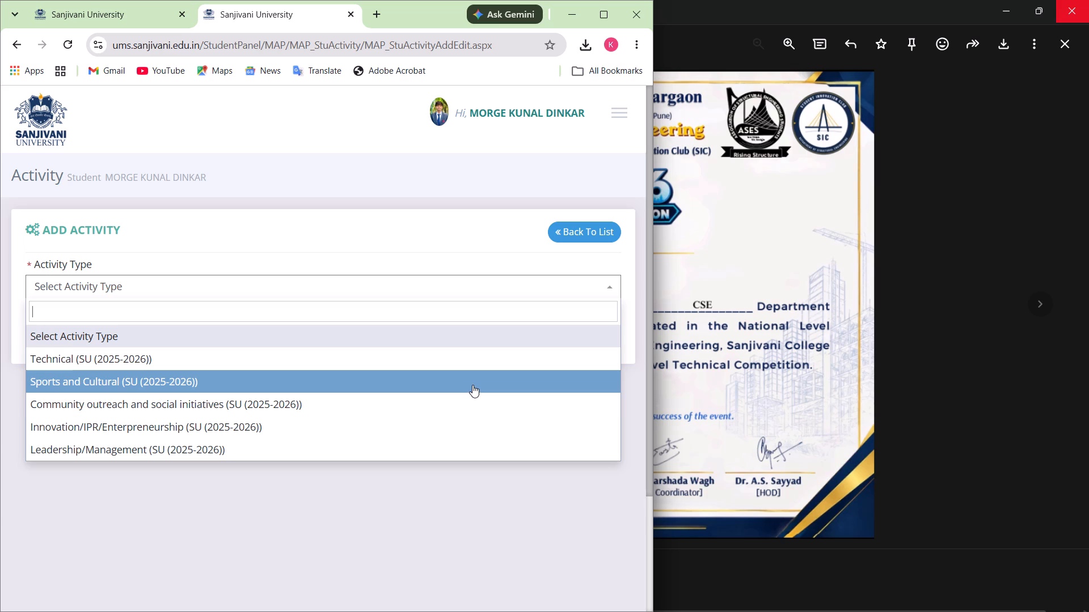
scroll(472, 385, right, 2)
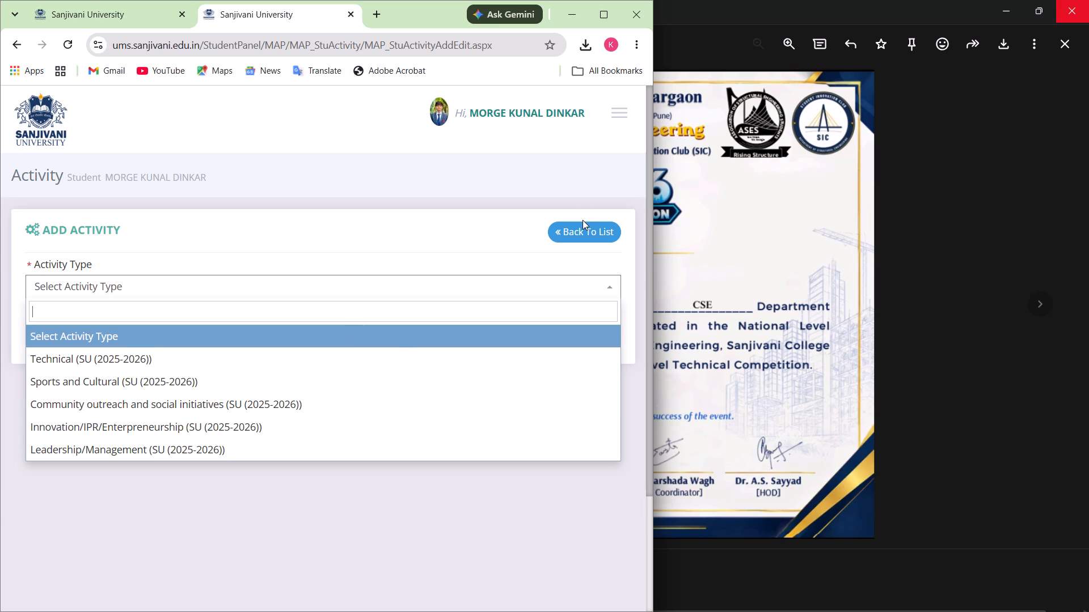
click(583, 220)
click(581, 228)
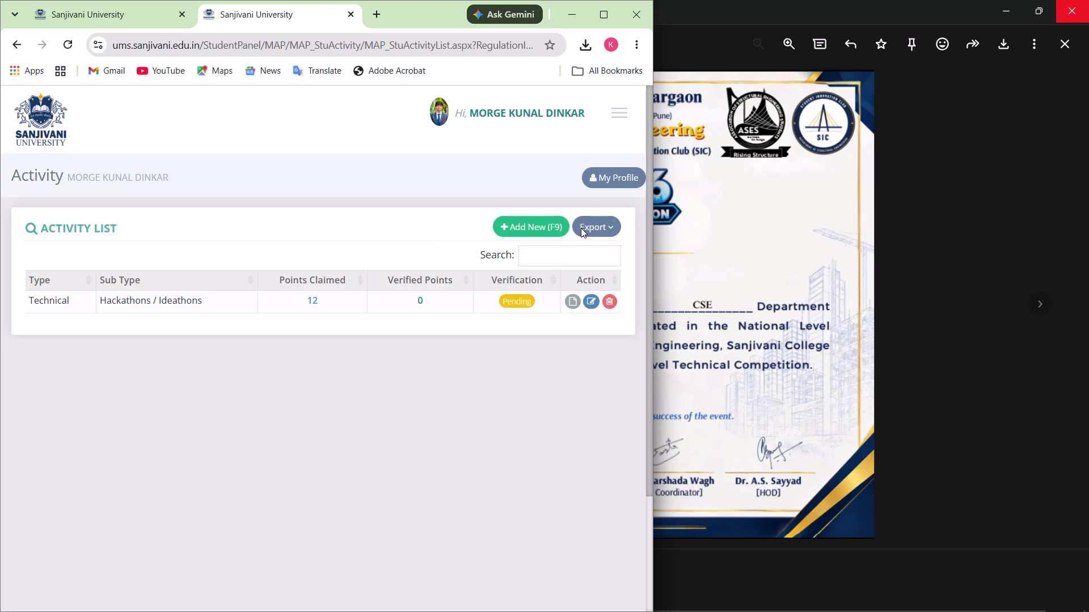
Start a new activity entry and set its activity type to Innovation/IPR/Enterpreneurship (SU (2025-2026)).
click(559, 231)
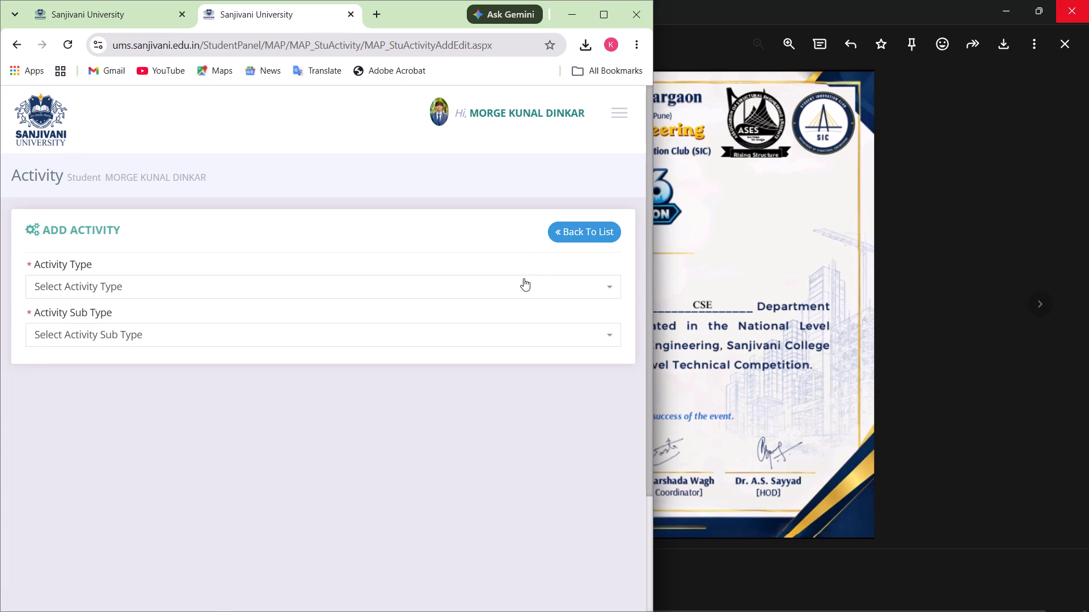
click(523, 280)
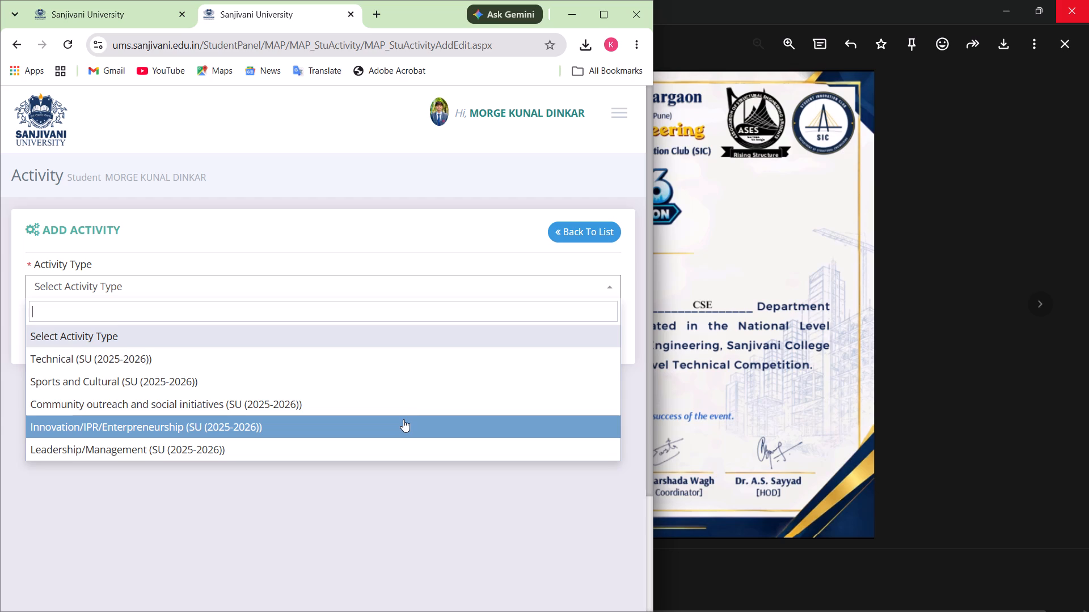
click(403, 419)
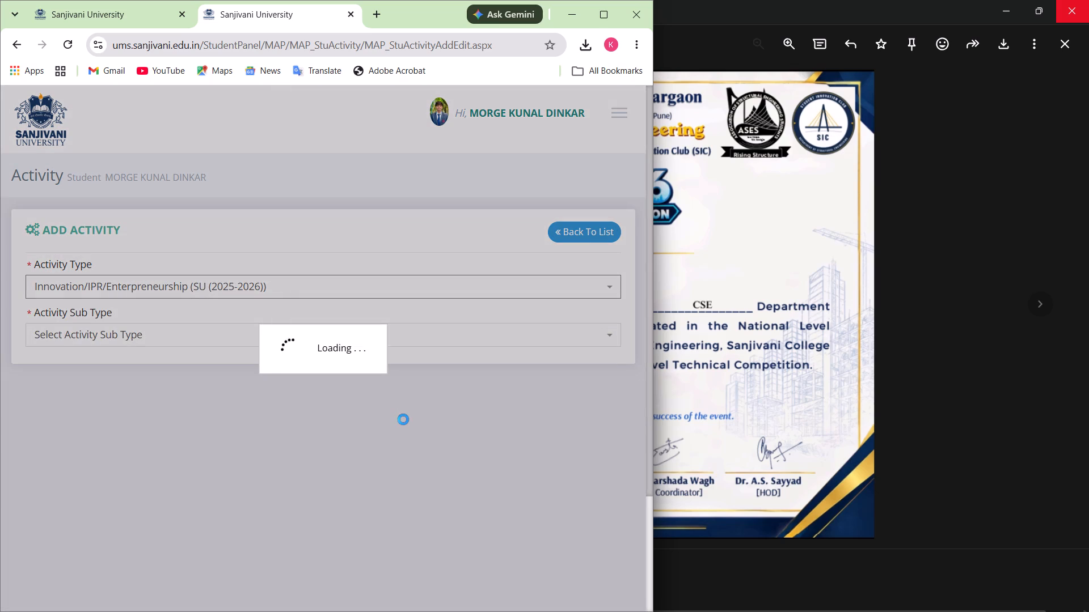
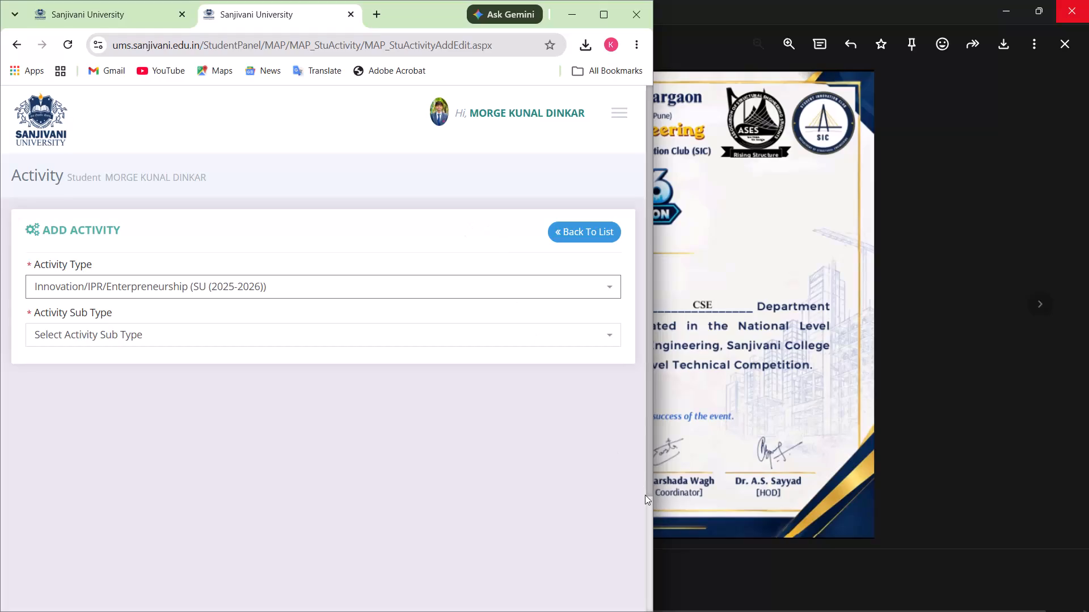
Reselect Innovation/IPR/Enterpreneurship (SU (2025-2026)) as the activity type and open the choices for the activity sub type.
click(448, 284)
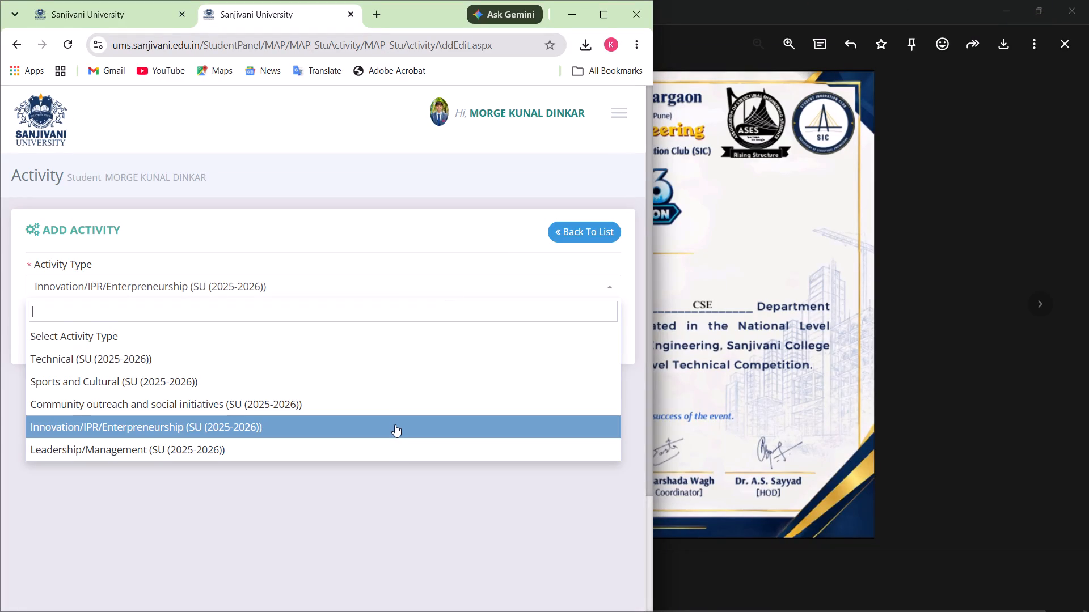
click(395, 424)
click(398, 338)
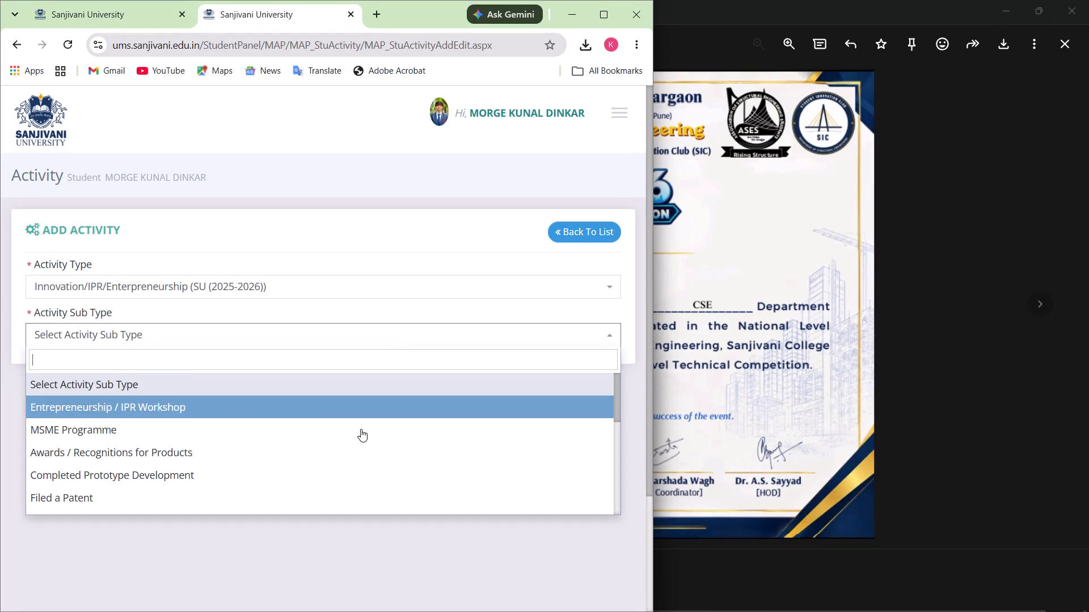
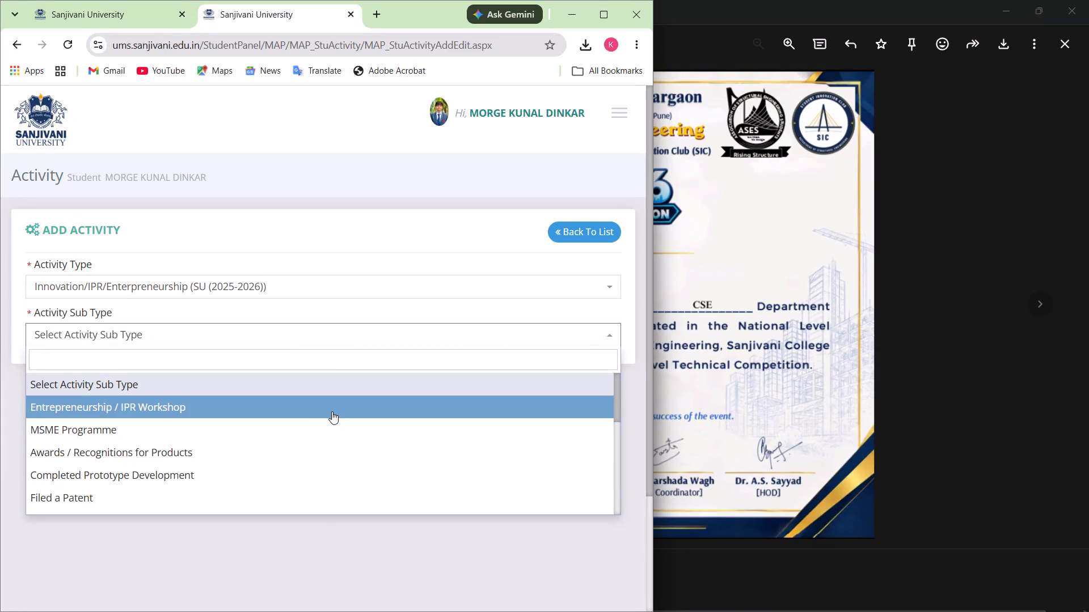
Set the activity sub type to Completed Prototype Development.
click(307, 473)
Review the fields the Completed Prototype Development form asks for, from the prototype title down to the report and proof upload.
scroll(339, 324, down, 1)
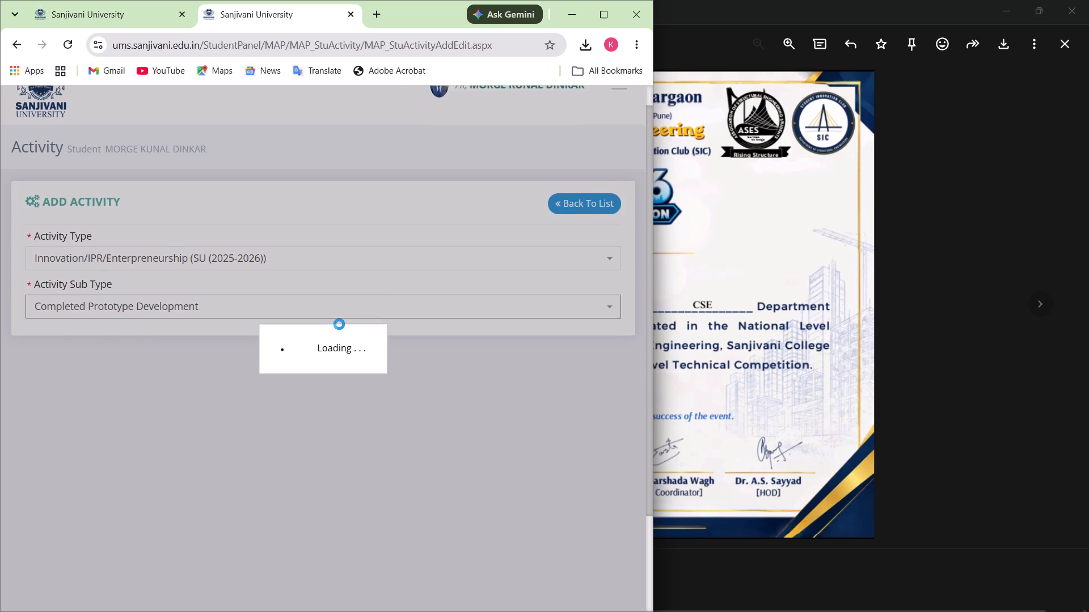
scroll(339, 324, down, 4)
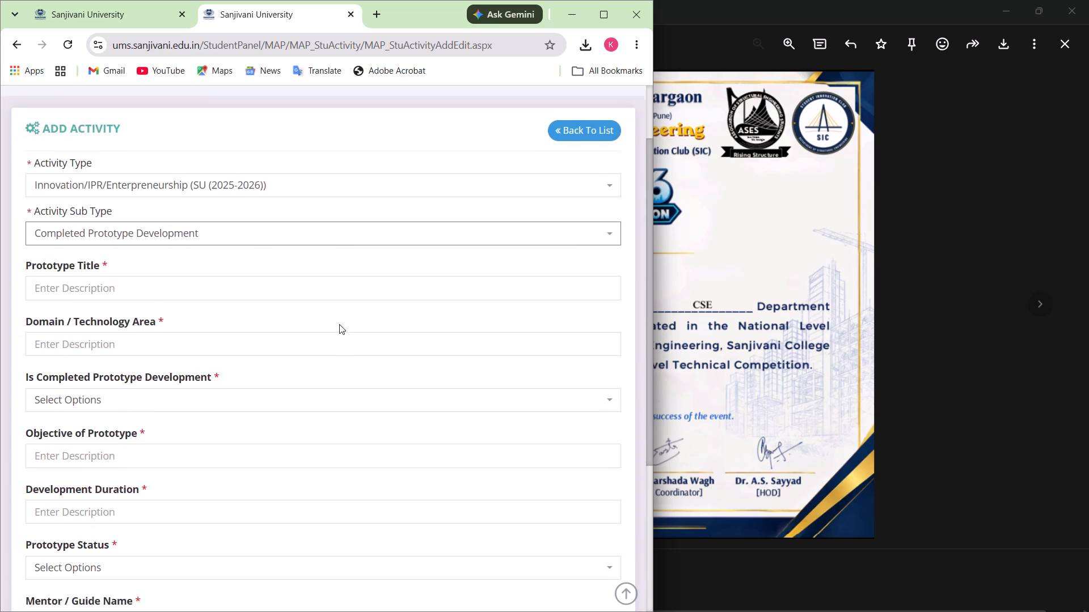
scroll(339, 324, down, 3)
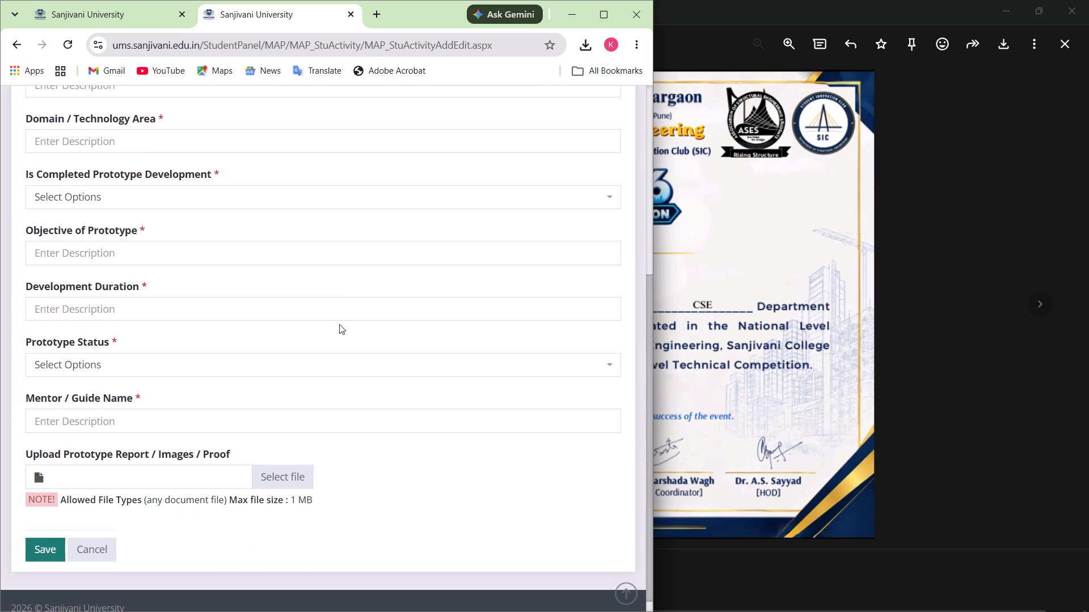
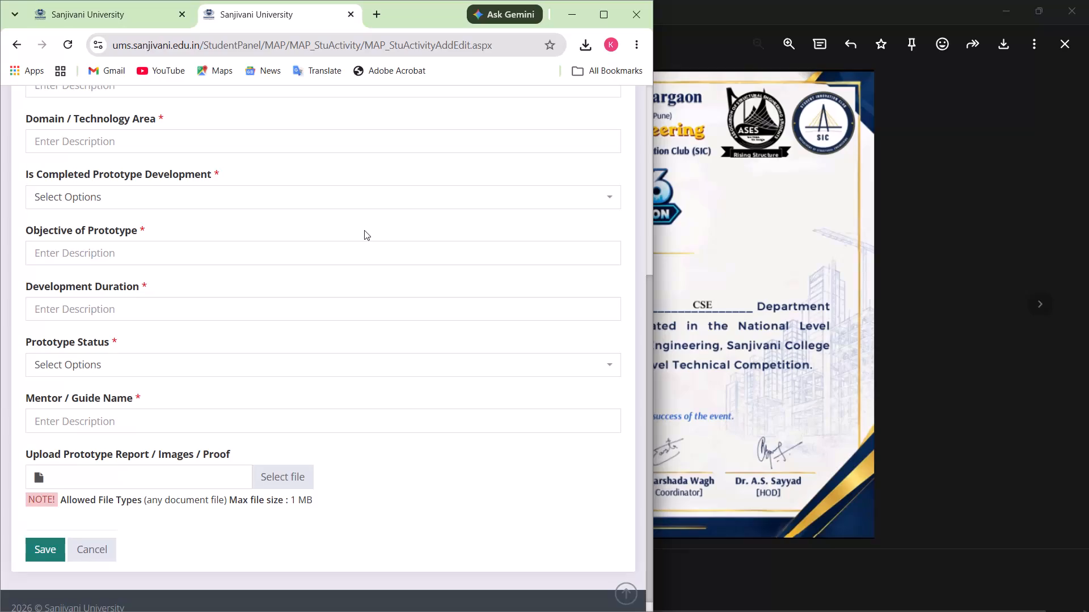
Look over the activity sub types offered for the Innovation/IPR/Enterpreneurship activity.
click(364, 230)
scroll(364, 230, up, 2)
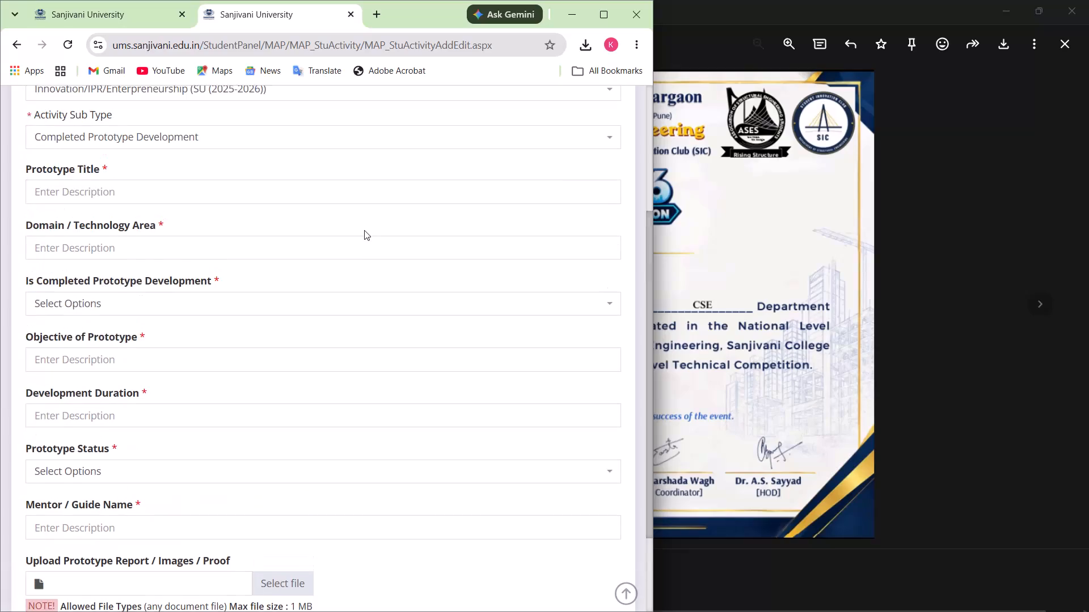
scroll(364, 230, up, 2)
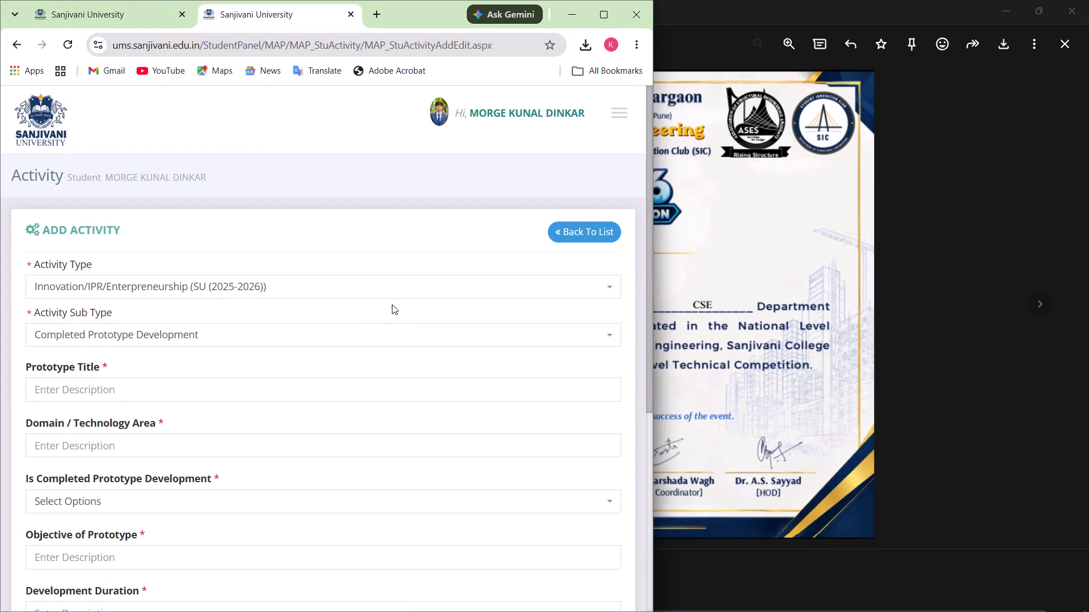
click(390, 331)
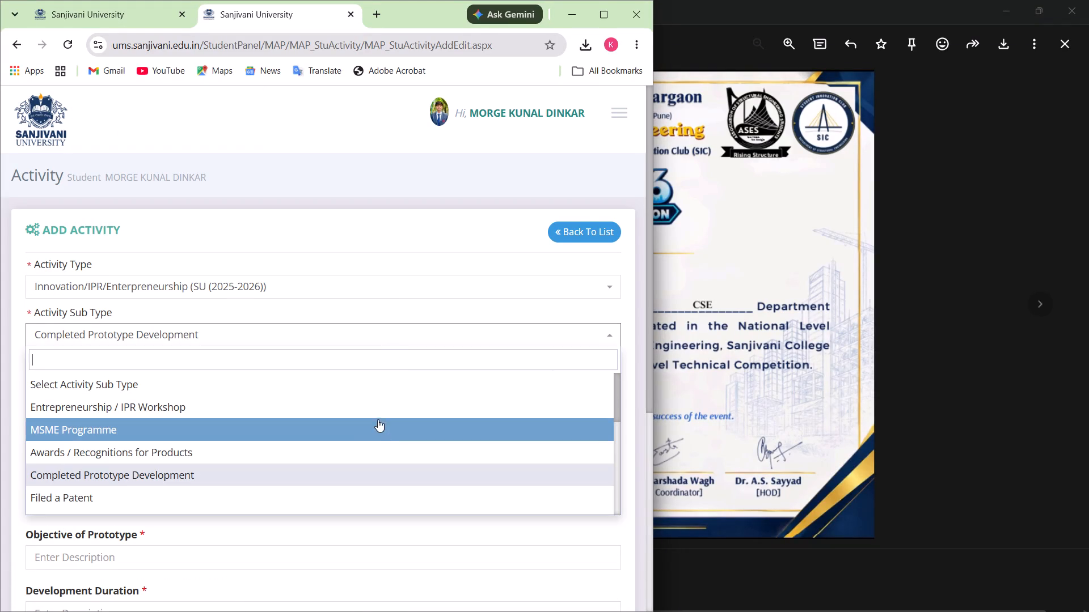
click(376, 365)
click(376, 348)
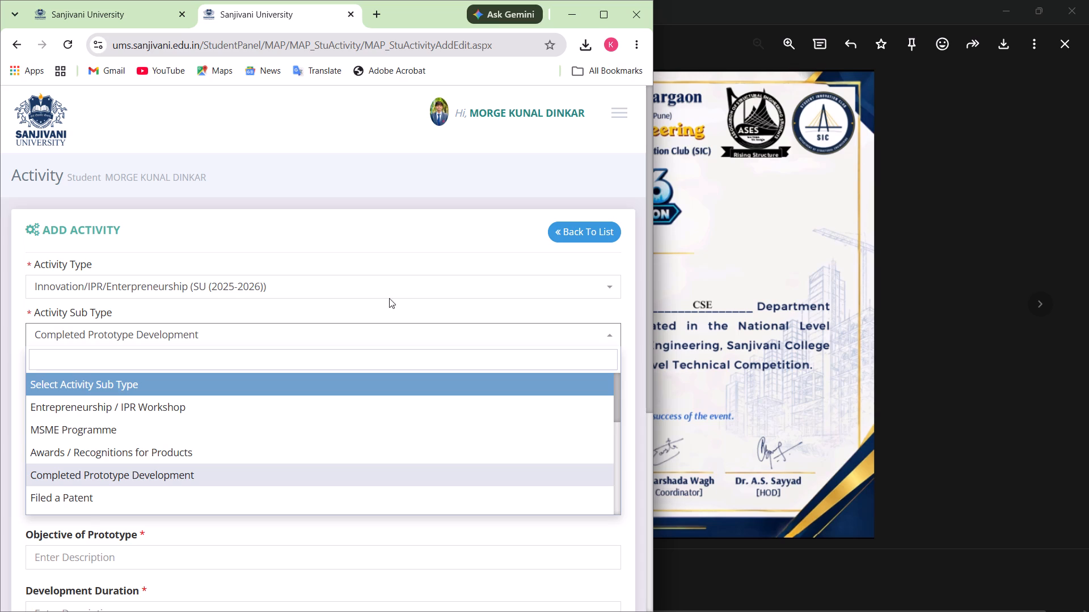
Reselect Innovation/IPR/Enterpreneurship (SU (2025-2026)) as the activity type.
click(390, 295)
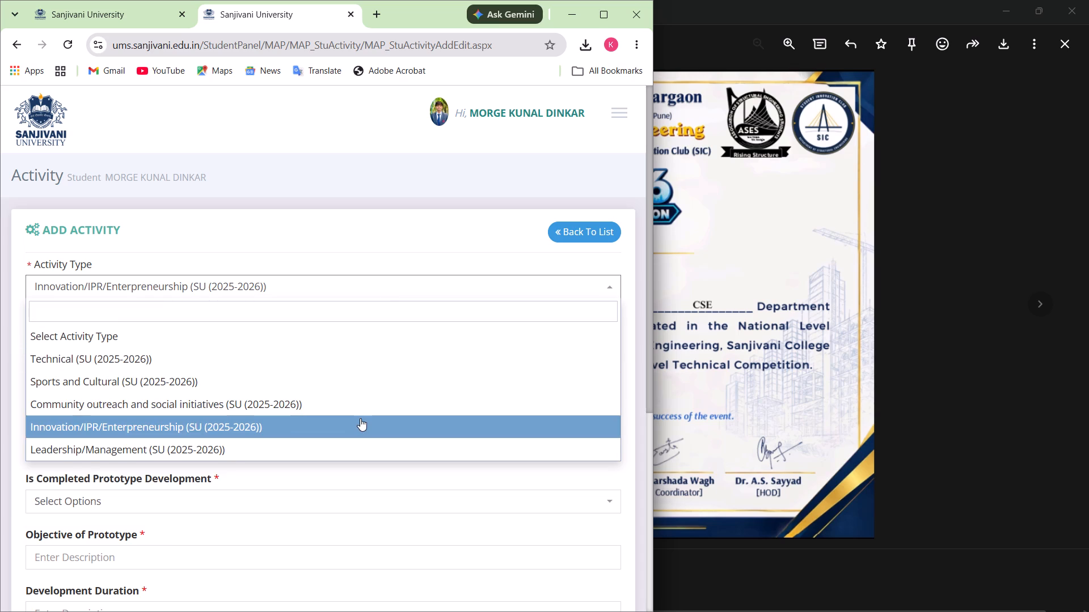
click(360, 418)
Reopen the activity sub type choices for the Innovation/IPR/Enterpreneurship activity.
click(379, 345)
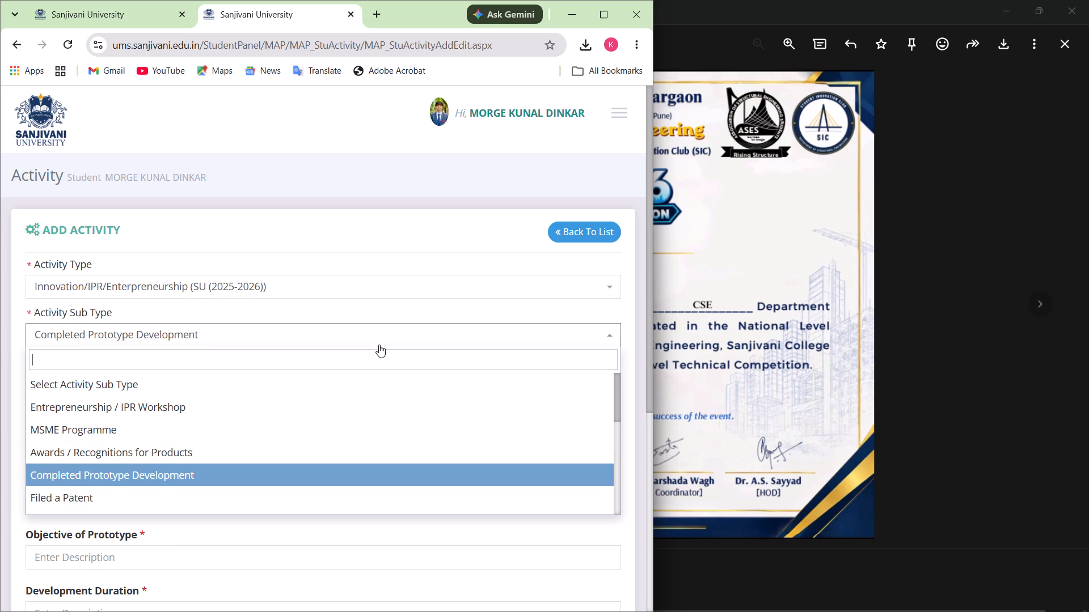
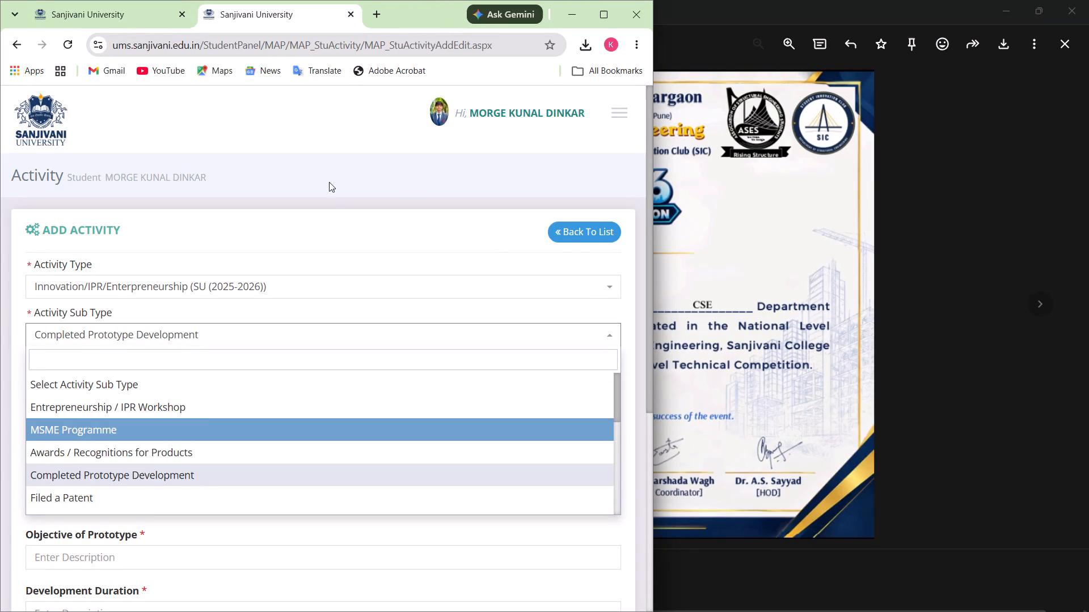
Back out of the unsaved Innovation/IPR/Enterpreneurship activity and close its browser tab, returning to the Fill Form regulation list.
scroll(330, 196, right, 20)
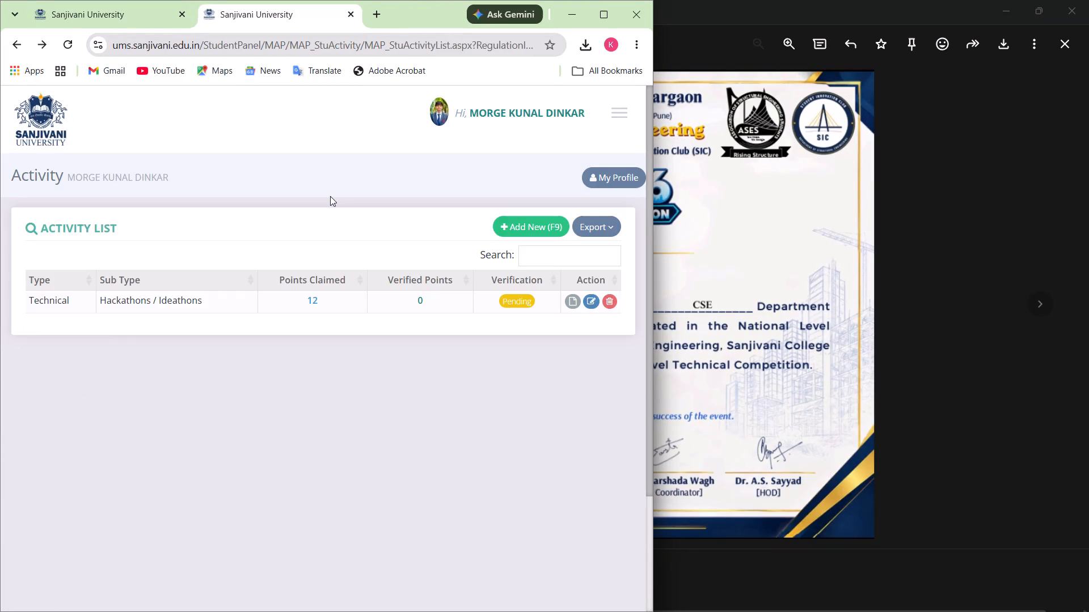
scroll(330, 196, right, 5)
scroll(330, 196, up, 7)
scroll(330, 196, right, 7)
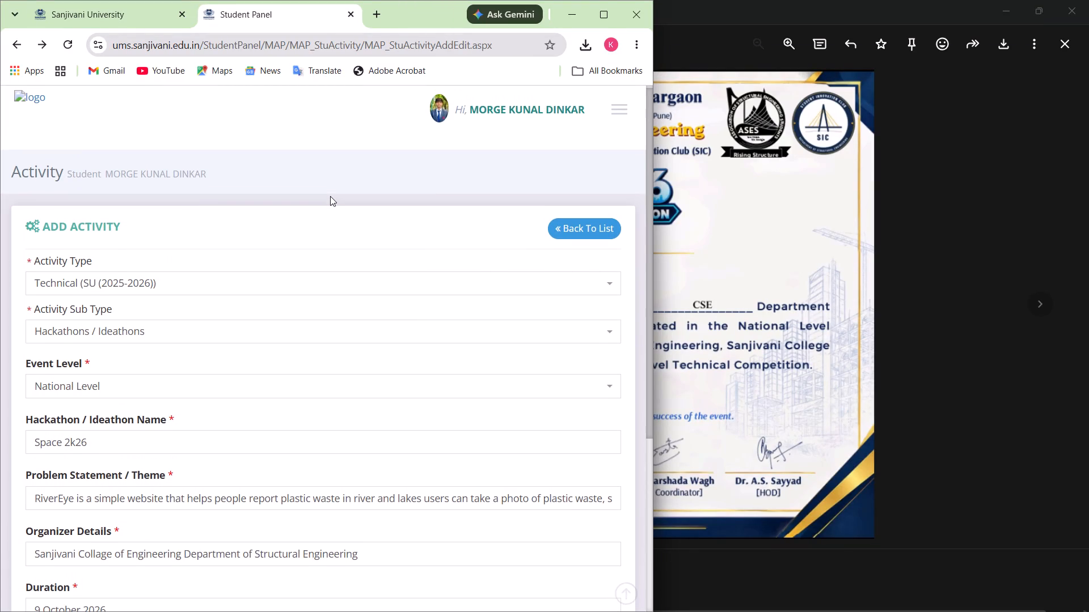
scroll(330, 196, right, 5)
click(353, 15)
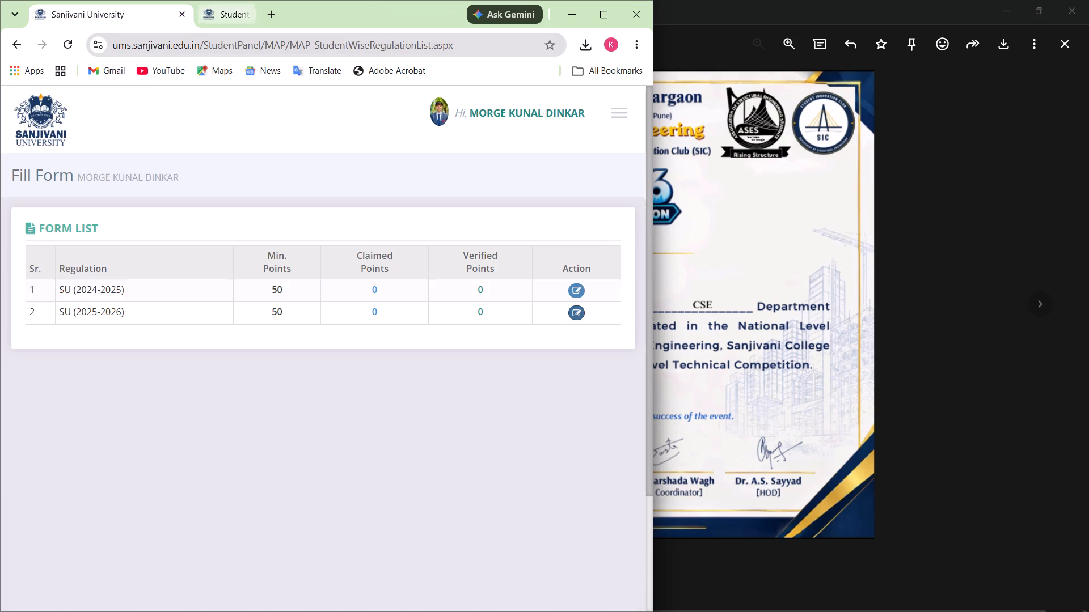
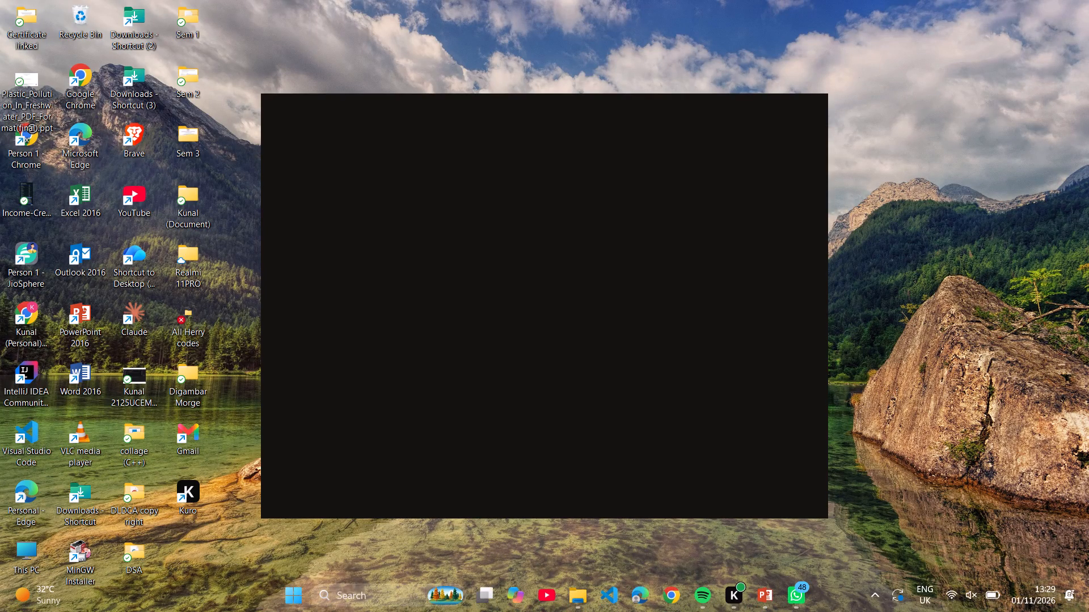
Open MyRegRoc.aspx.pdf from the DLDCA copy right desktop folder, review the copyright certificate's pages, and minimize the PDF window.
double_click(140, 517)
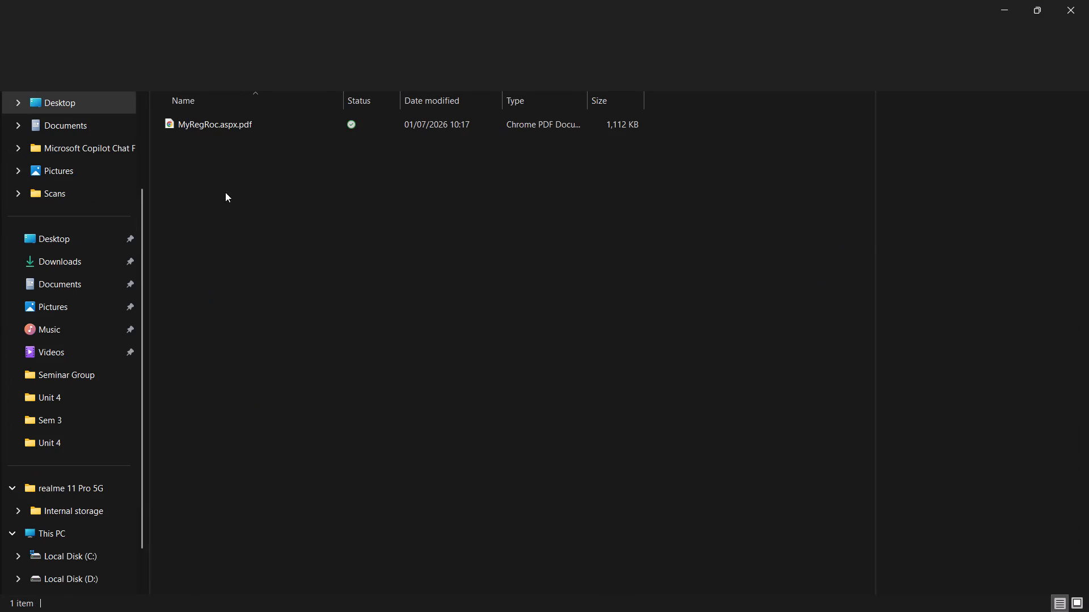
double_click(251, 127)
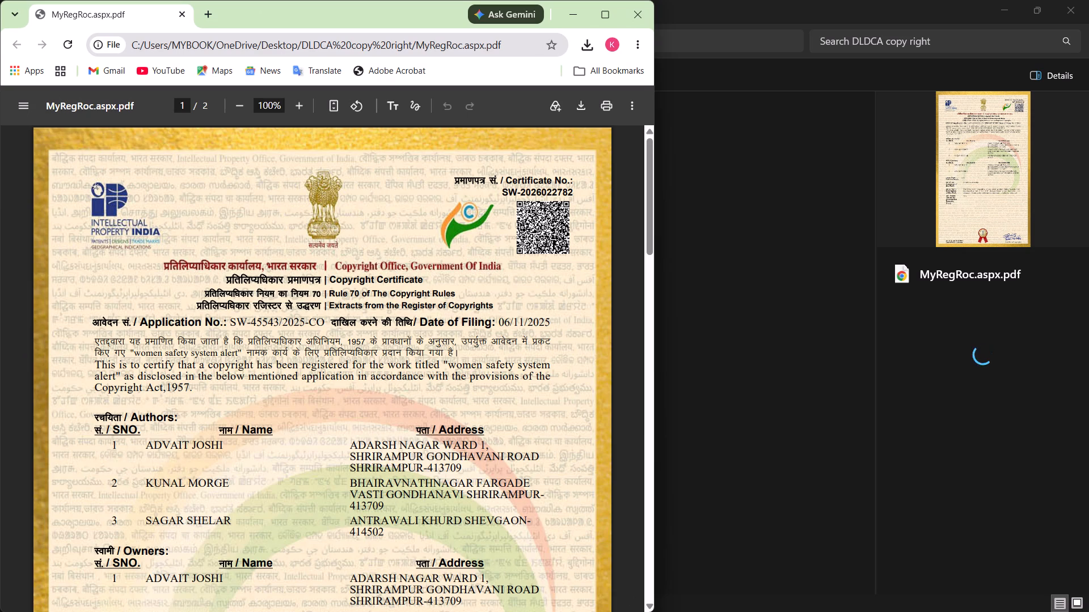
scroll(350, 271, down, 7)
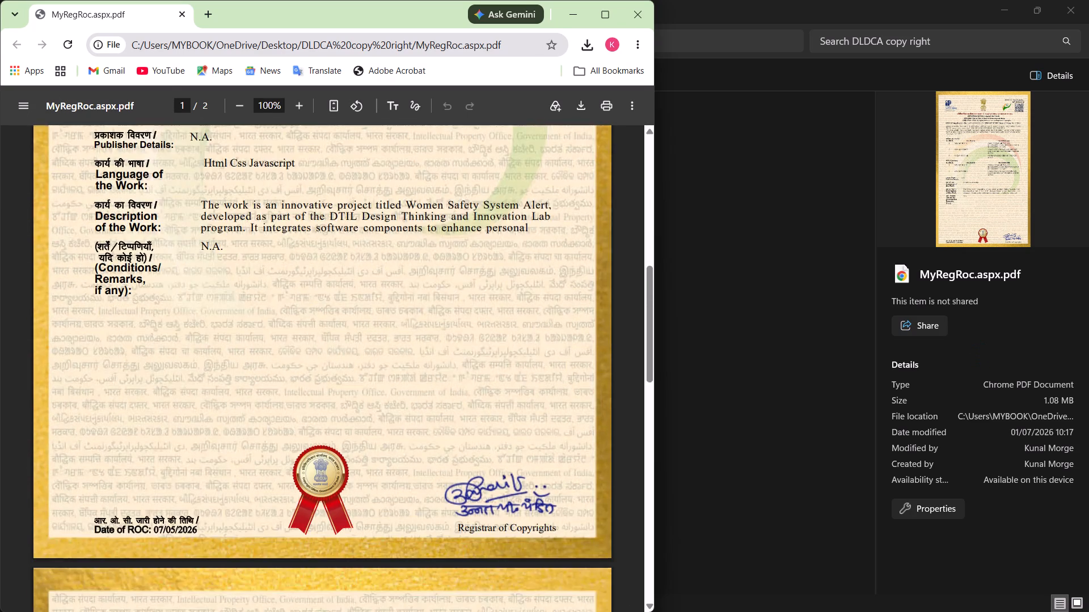
scroll(350, 271, up, 2)
scroll(350, 271, down, 4)
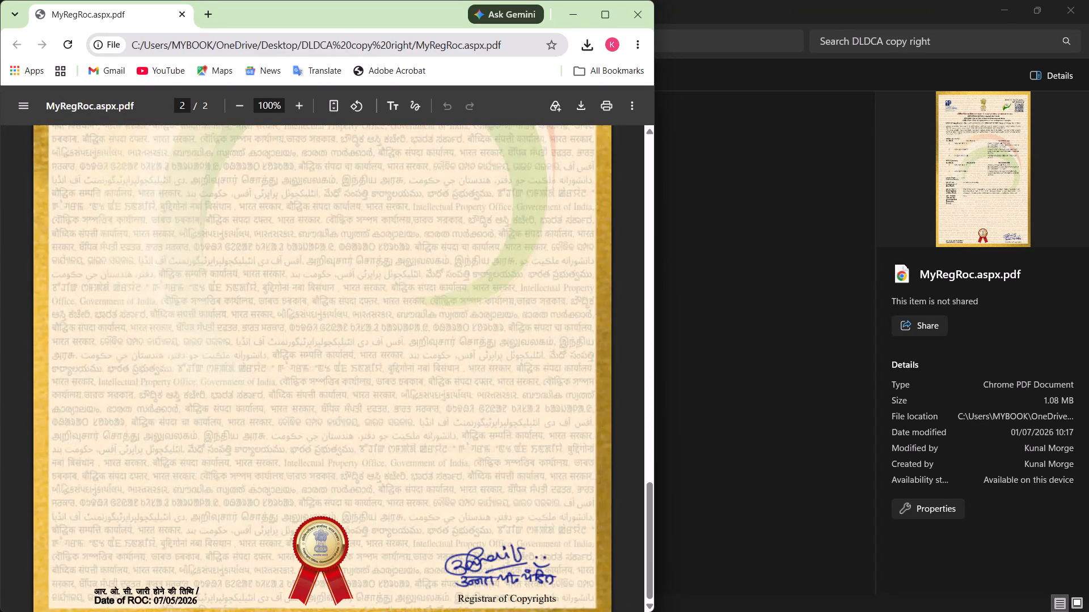
click(568, 4)
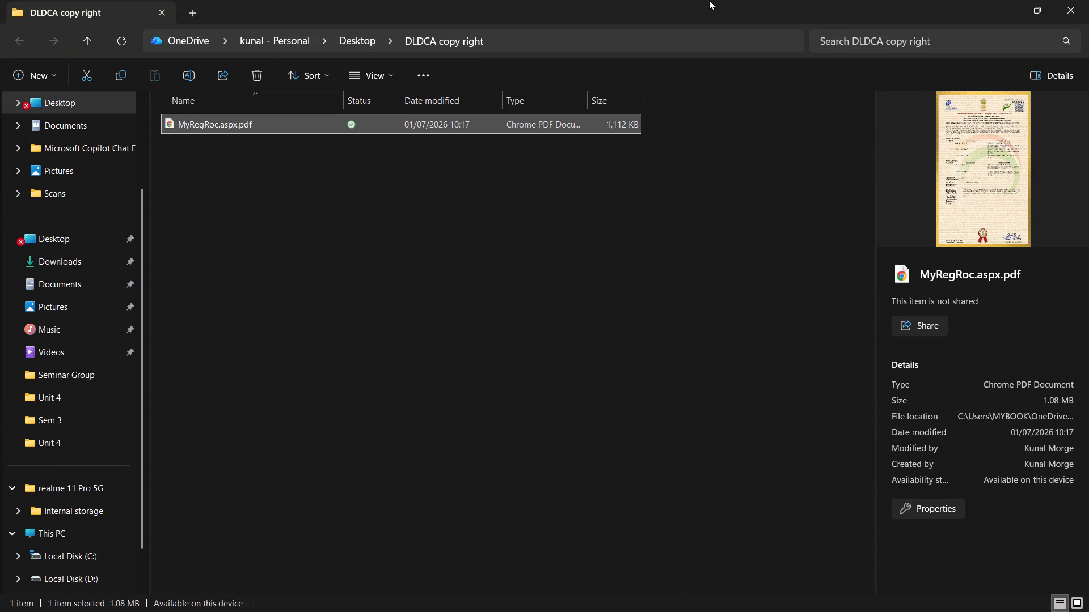
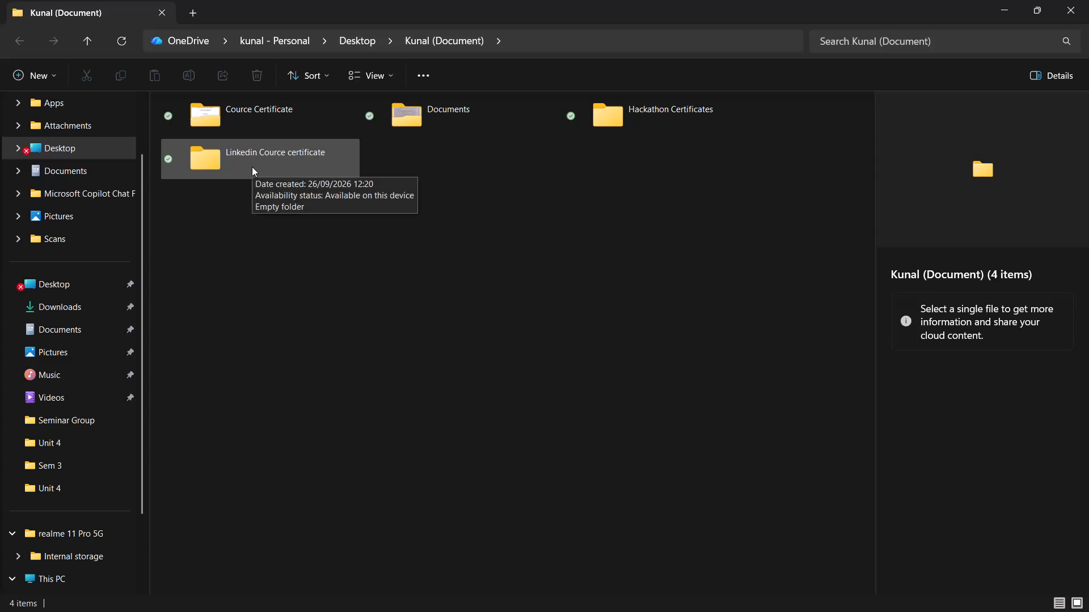
Open Data Science Certificate.pdf from the Cource Certificate folder to view the course completion certificate.
double_click(237, 114)
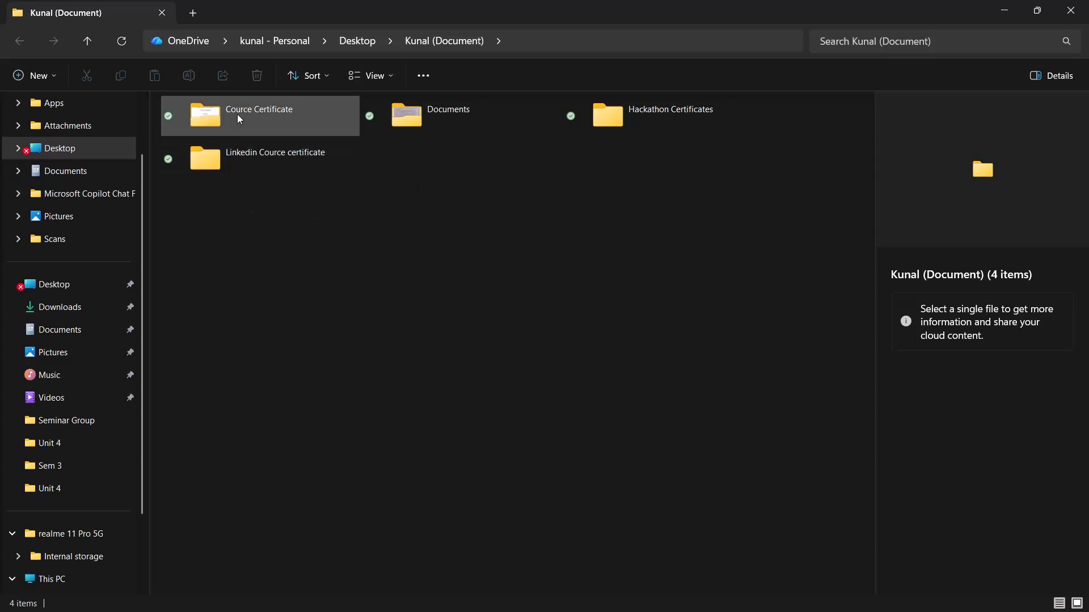
double_click(307, 122)
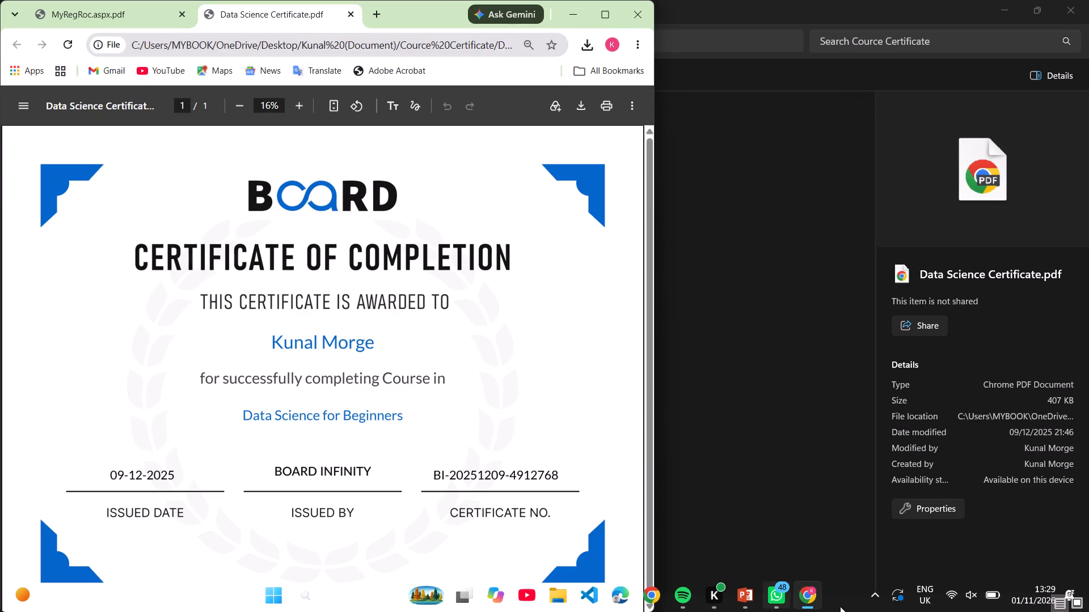
Raise the screen brightness to nearly the maximum in the system quick settings.
click(965, 590)
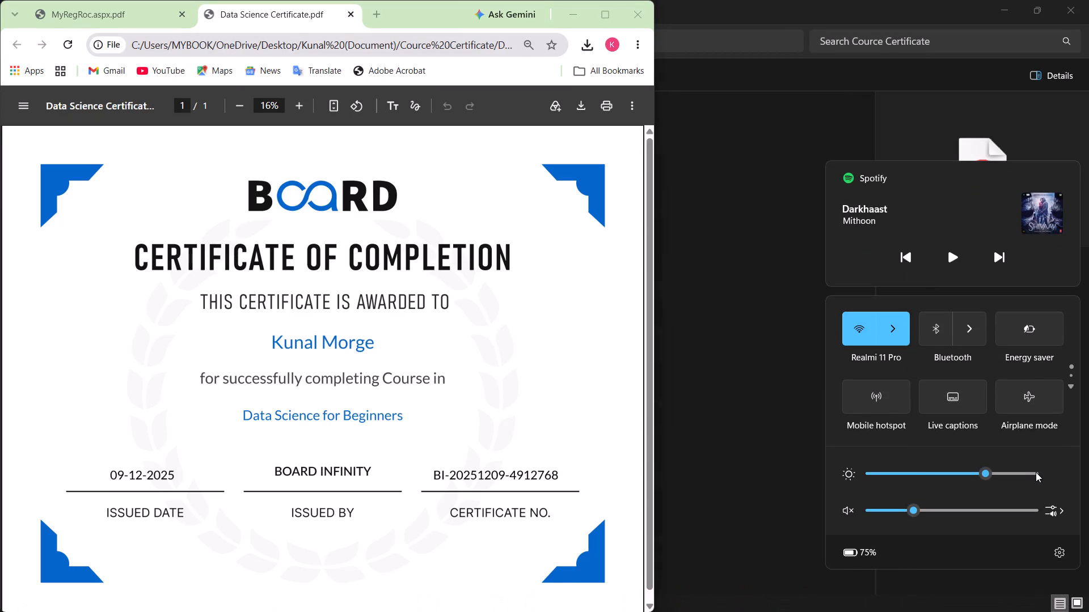
click(1036, 472)
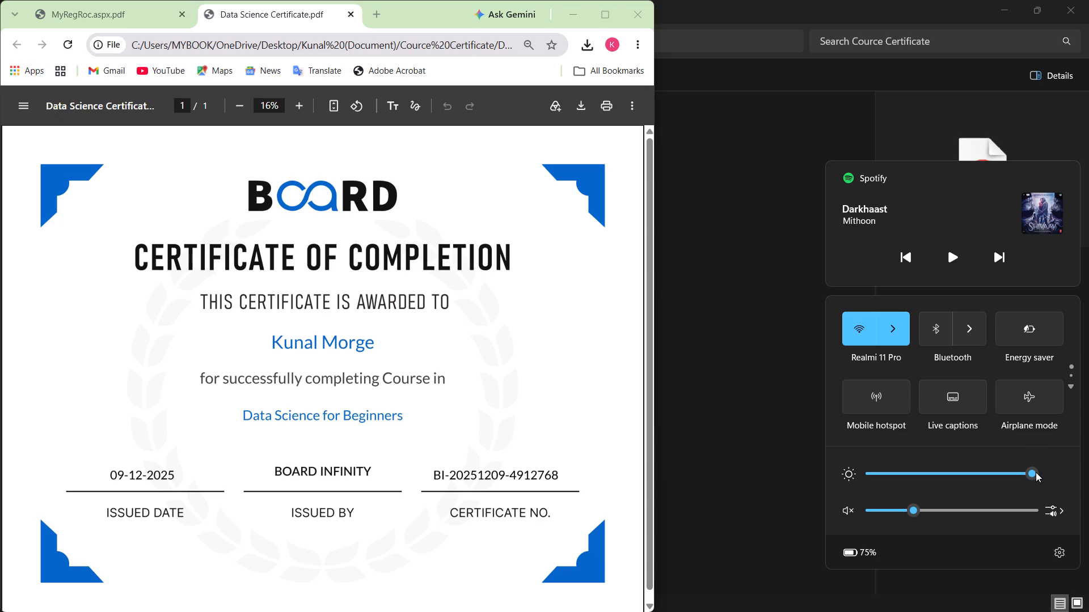